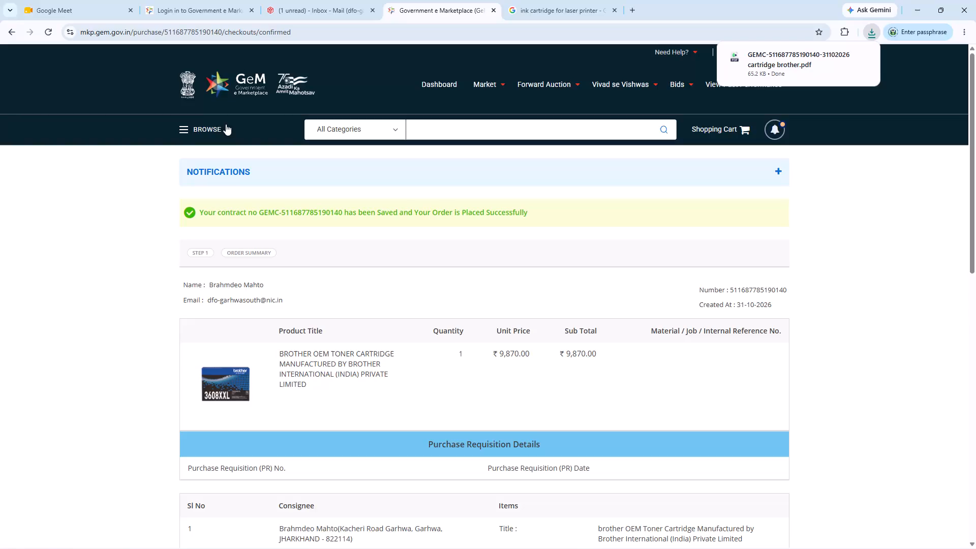
Search the GeM marketplace for toner and open the suggested Toner Cartridges / Ink Cartridges / Consumables for Printers category.
left_click(201, 131)
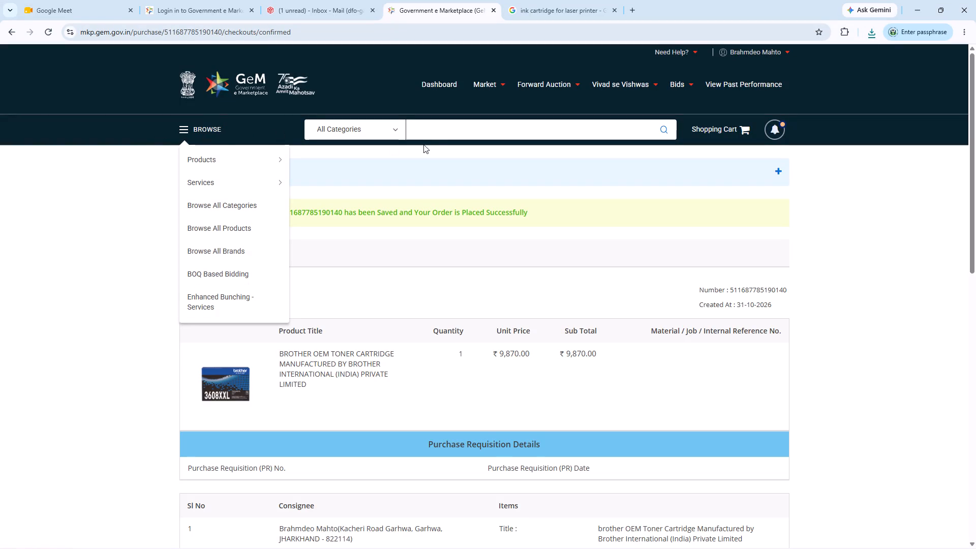
left_click(436, 135)
type("toner")
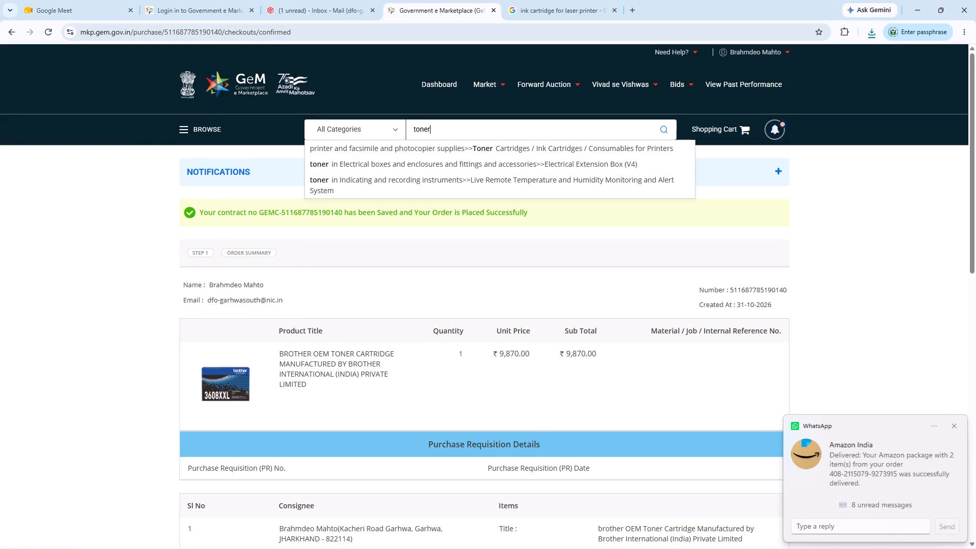
left_click(500, 152)
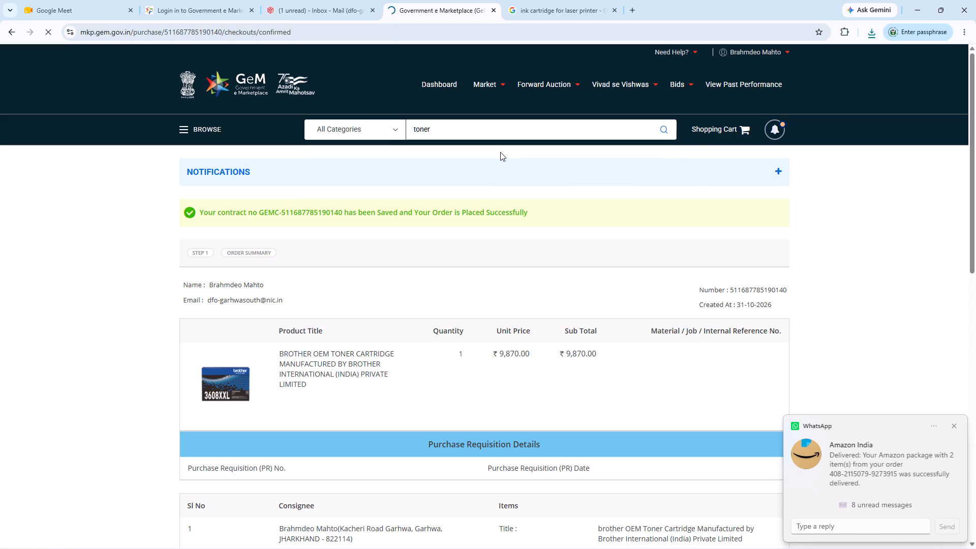
Search Google in a new tab for "cartridge for hp t850 printer", review the results, and open the AI Mode answer.
left_click(632, 6)
type("cart")
type("ridge for")
key("space")
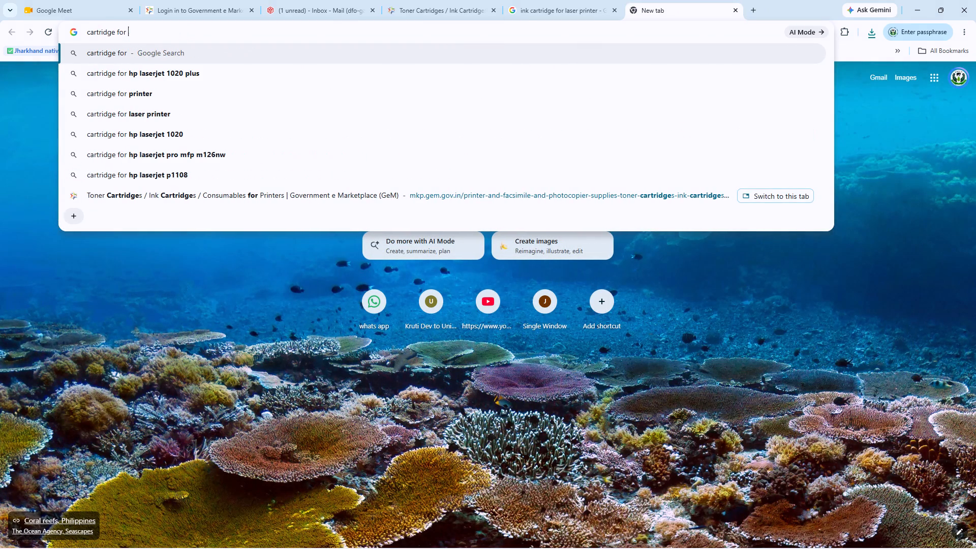
type("hp t")
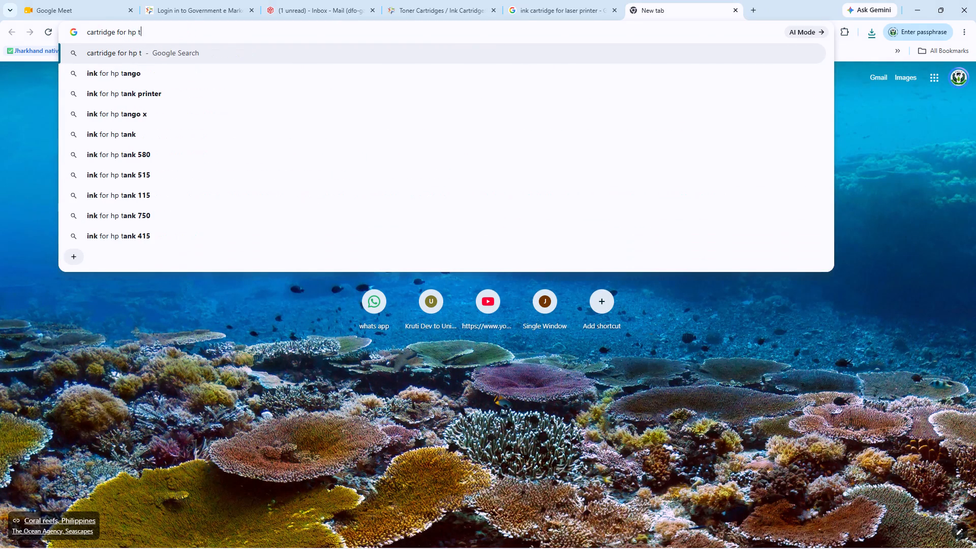
type("850 printer")
key("Return")
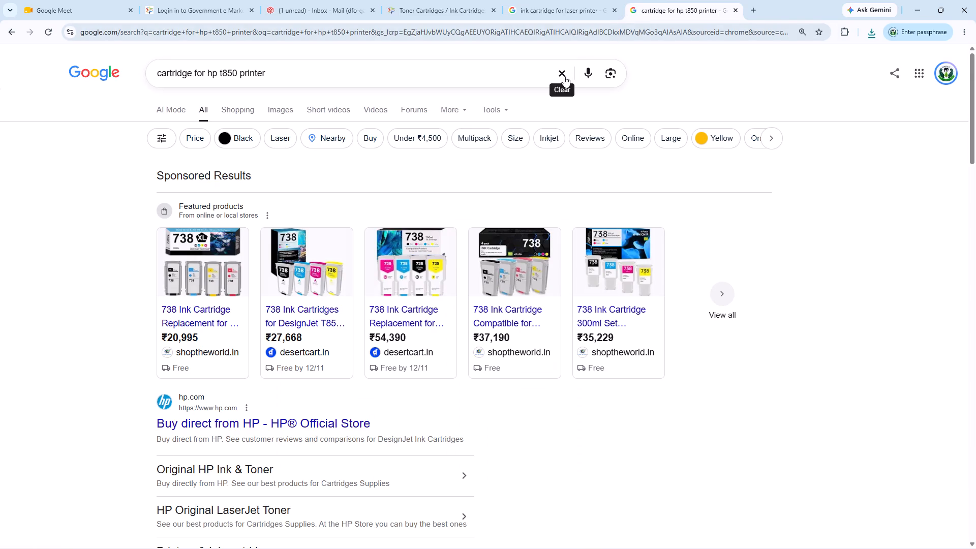
scroll(342, 408, "down", 1)
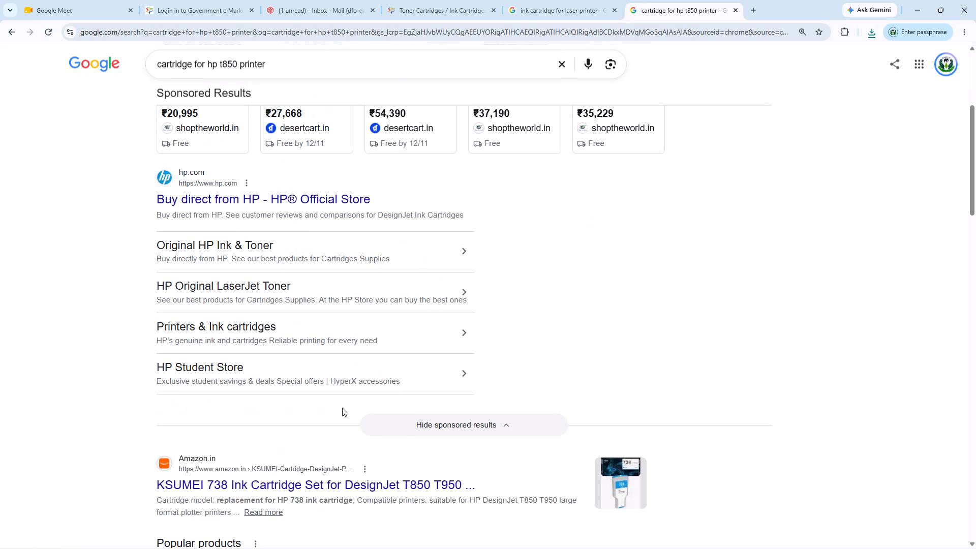
scroll(342, 408, "down", 1)
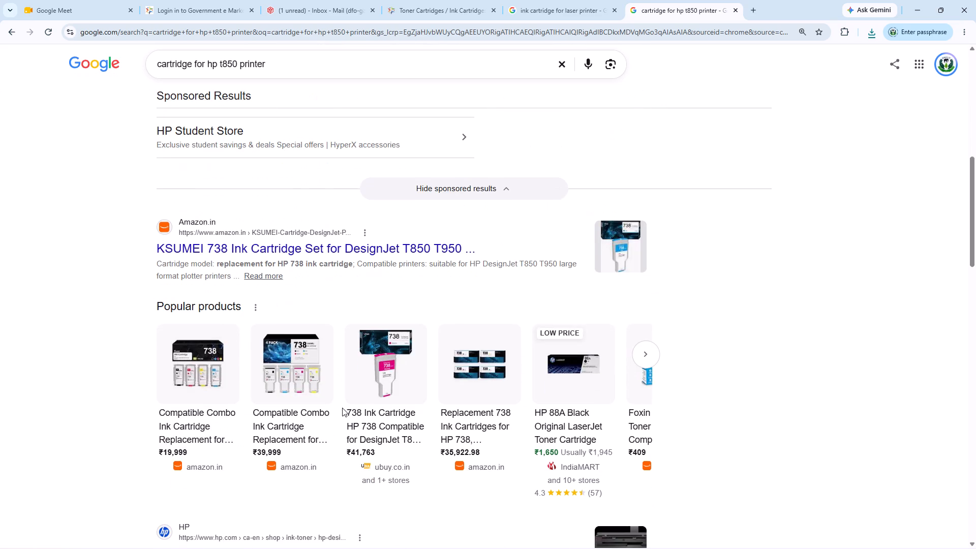
scroll(342, 408, "down", 1)
scroll(342, 408, "up", 5)
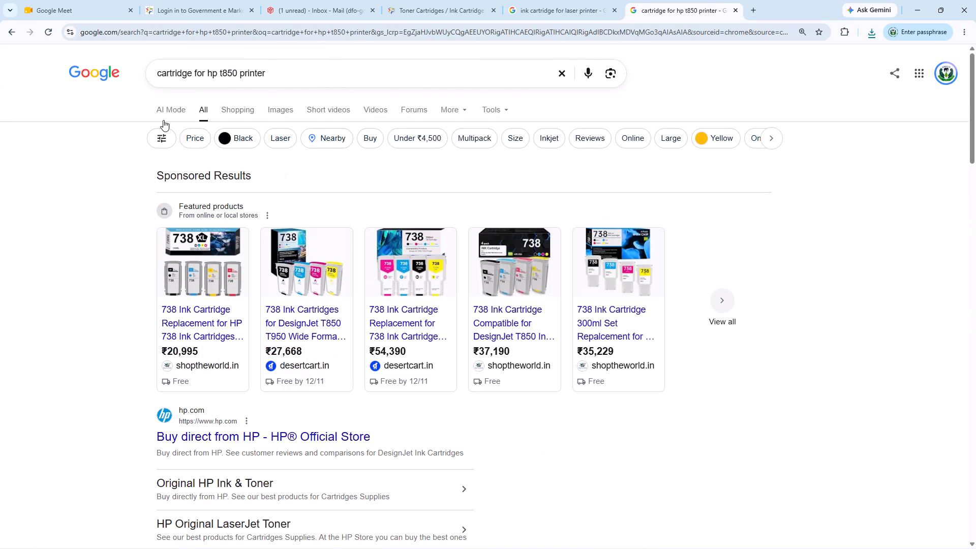
left_click(170, 109)
Return to the GeM listing of Toner Cartridges / Ink Cartridges / Consumables for Printers.
left_click(401, 12)
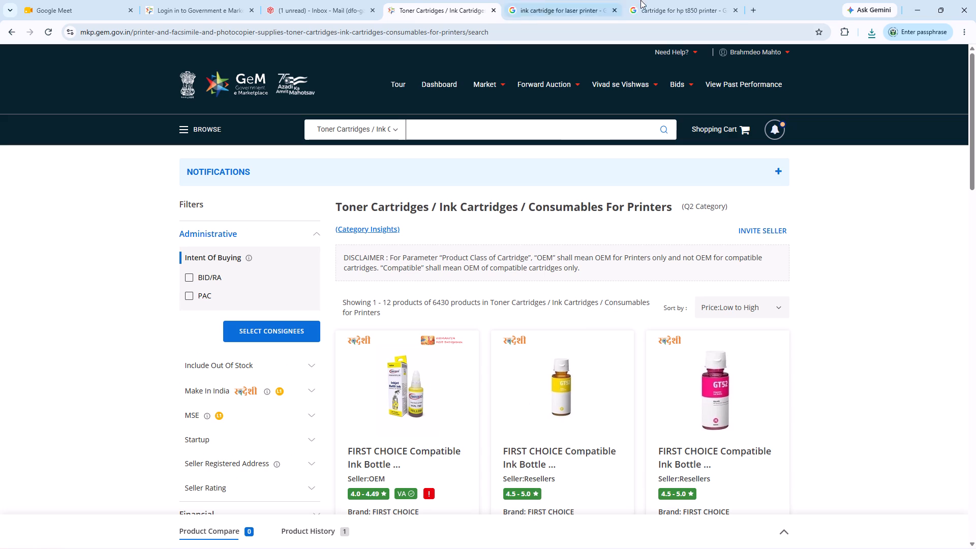
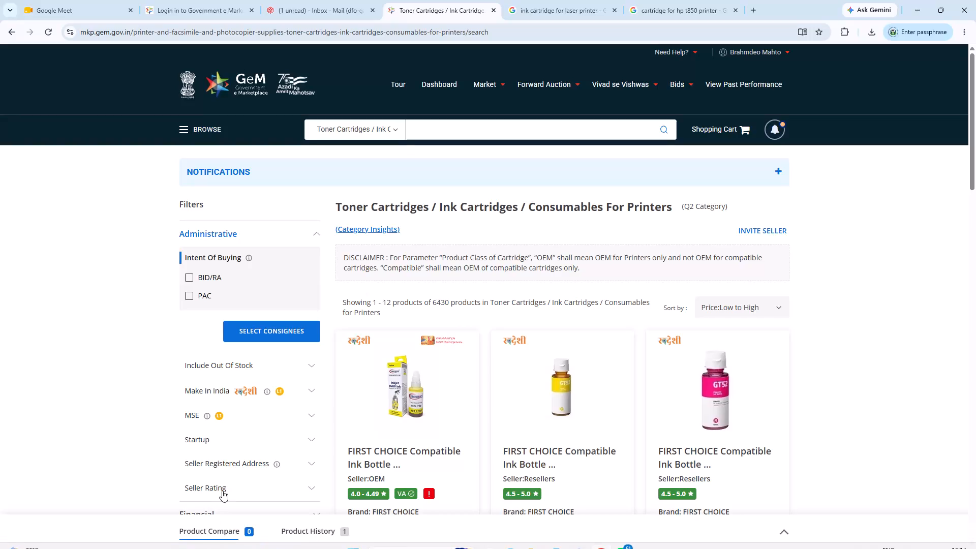
Set the consignee quantity to 1 for the preset delivery location and run the listing search.
scroll(222, 491, "up", 1)
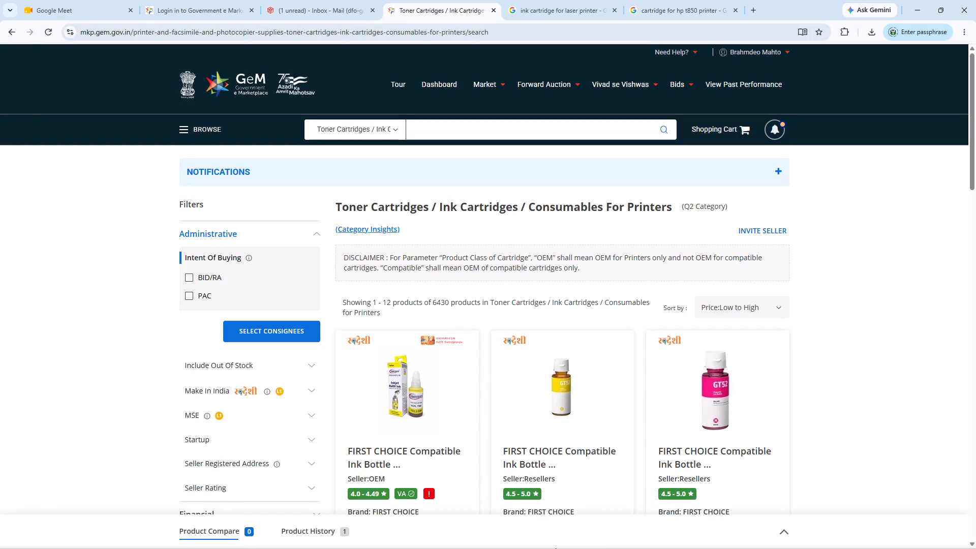
scroll(625, 120, "down", 1)
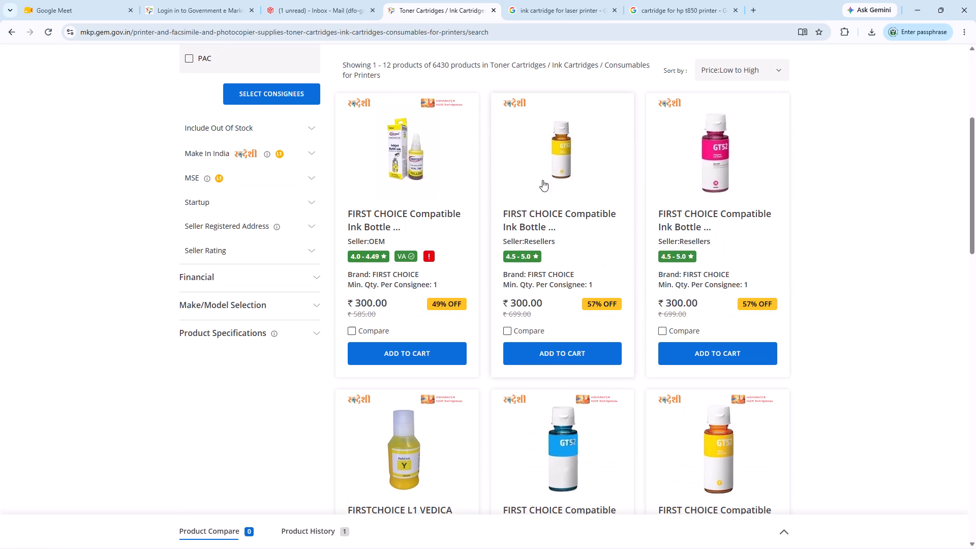
scroll(266, 289, "up", 1)
left_click(282, 325)
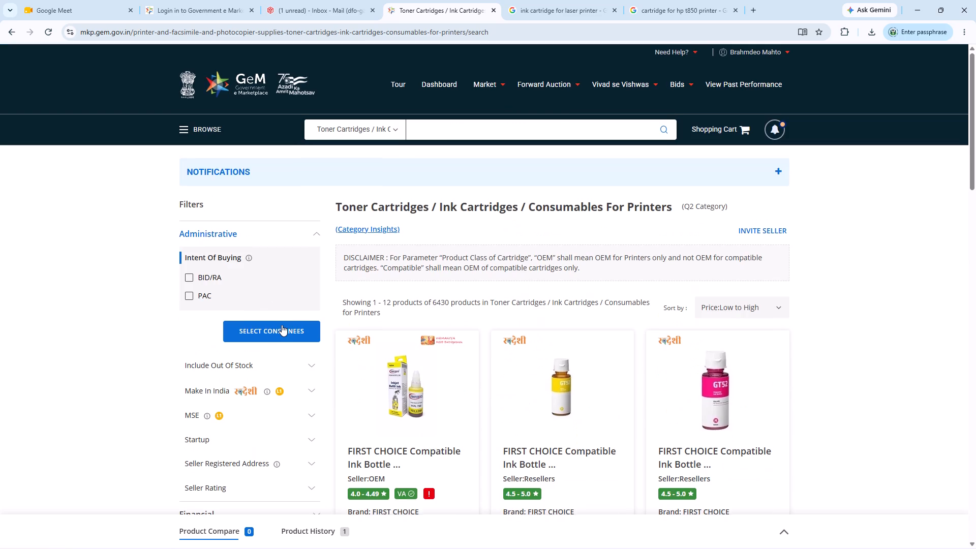
left_click(581, 325)
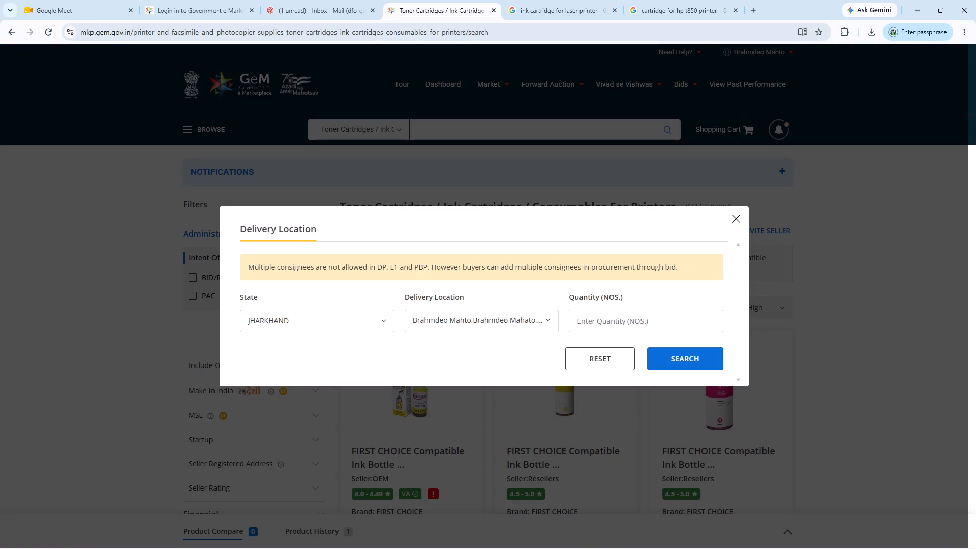
key("1")
left_click(673, 357)
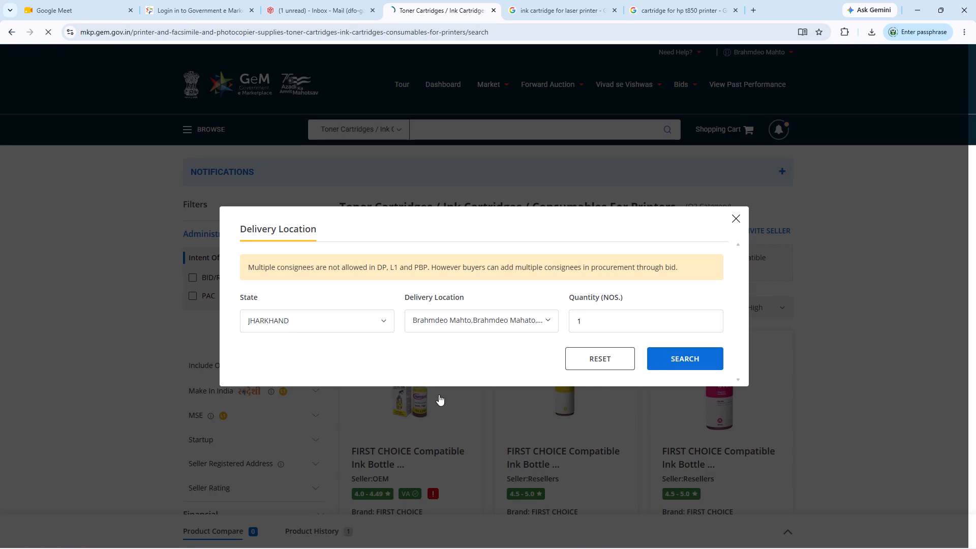
Expand the Product Specifications and Make/Model Selection filters and open the Brand list.
scroll(234, 333, "down", 2)
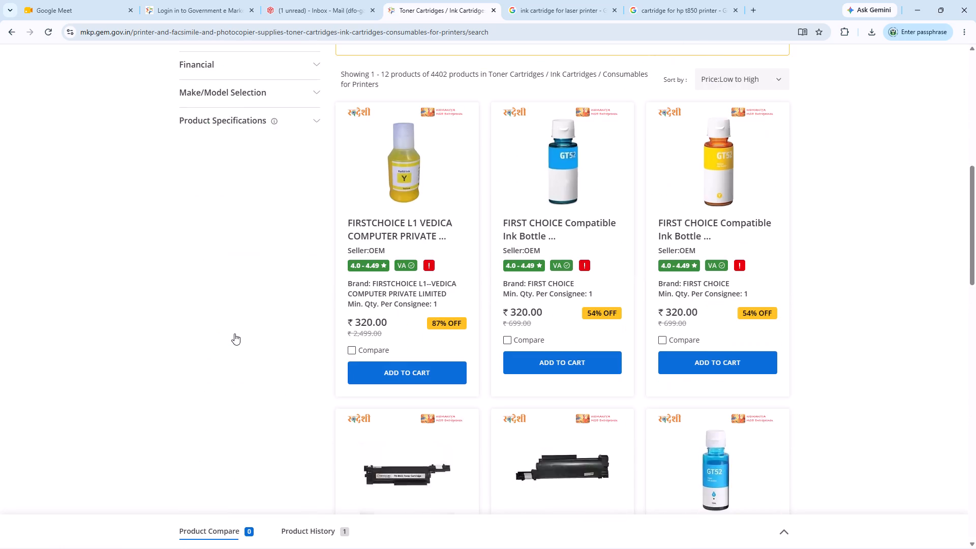
scroll(234, 333, "up", 2)
scroll(253, 341, "down", 1)
left_click(306, 365)
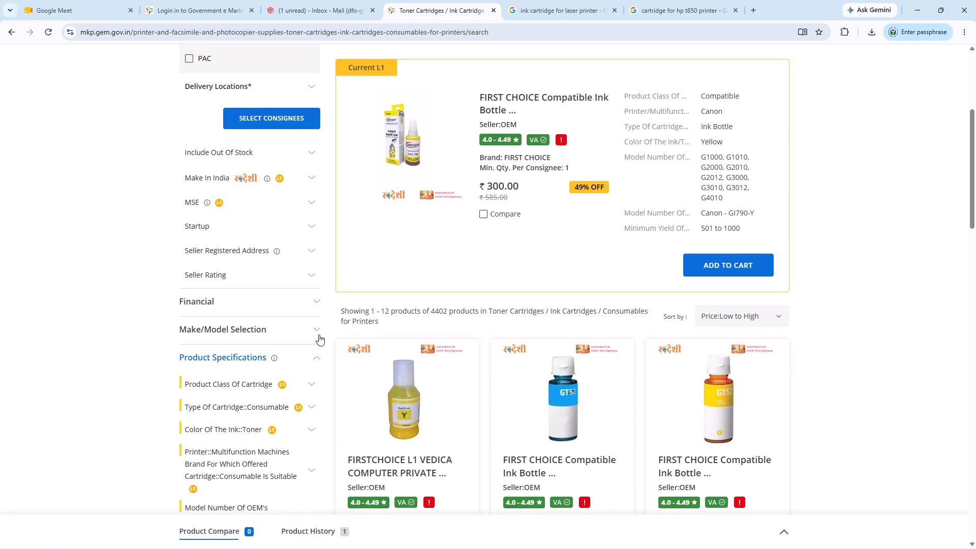
left_click(319, 332)
left_click(302, 358)
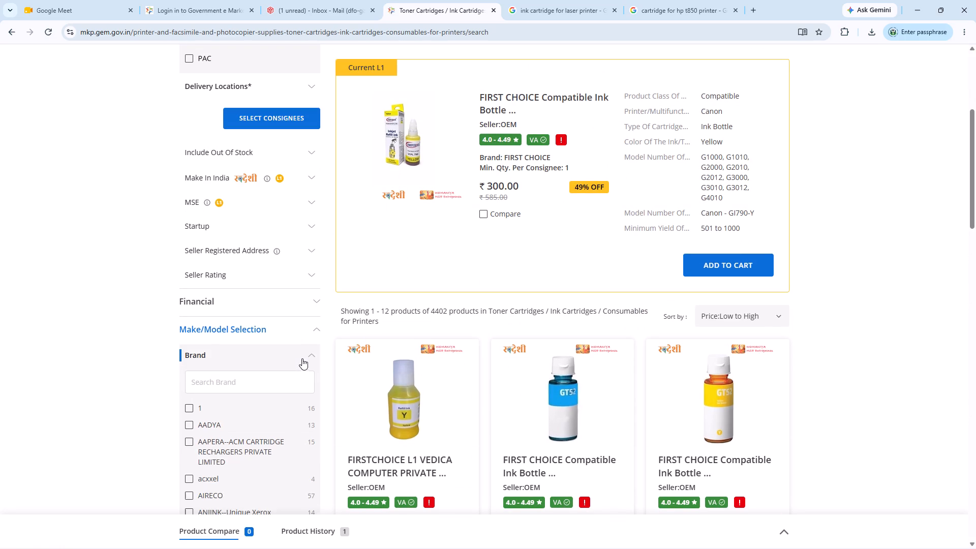
scroll(154, 369, "down", 1)
Check the Google AI Mode answer on the HP T850 printer cartridge and return to the GeM listing.
left_click(542, 0)
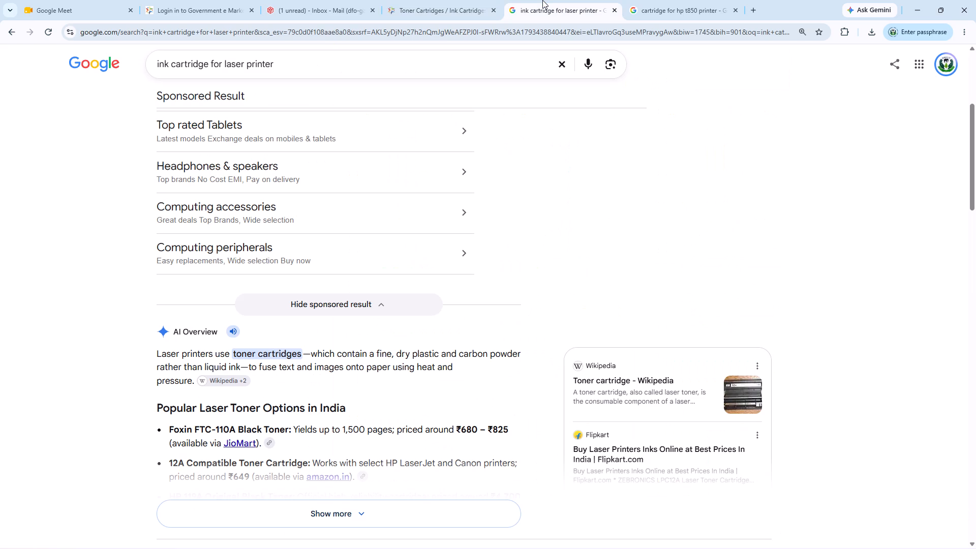
scroll(483, 267, "up", 2)
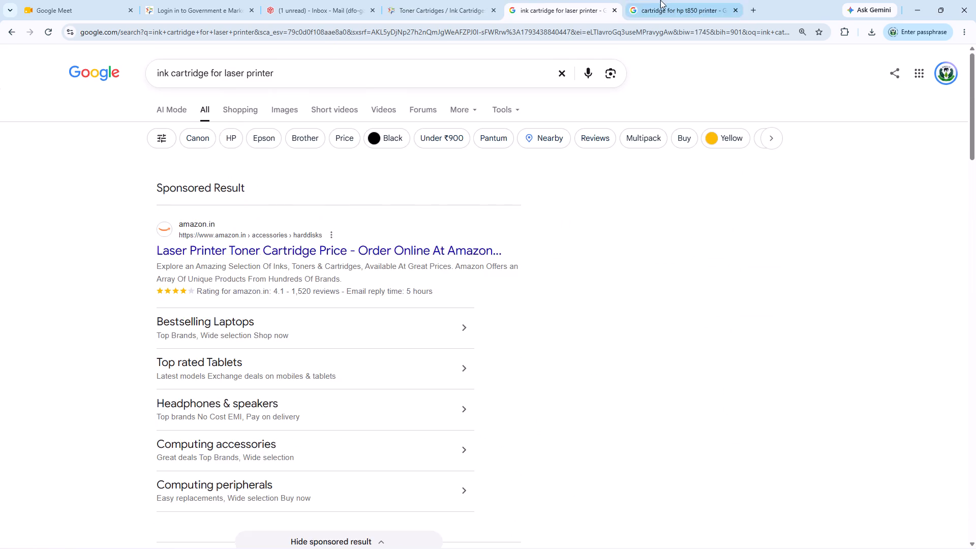
left_click(663, 0)
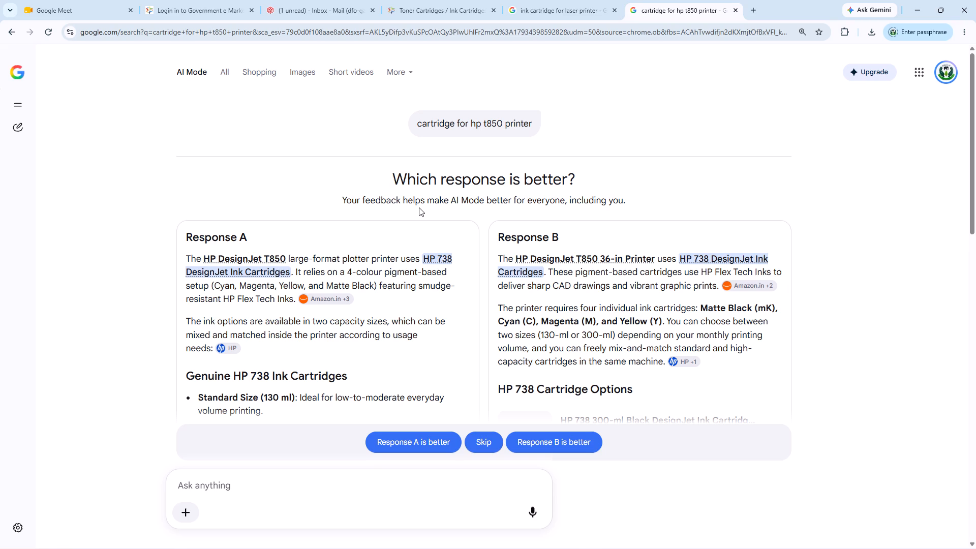
left_click(570, 0)
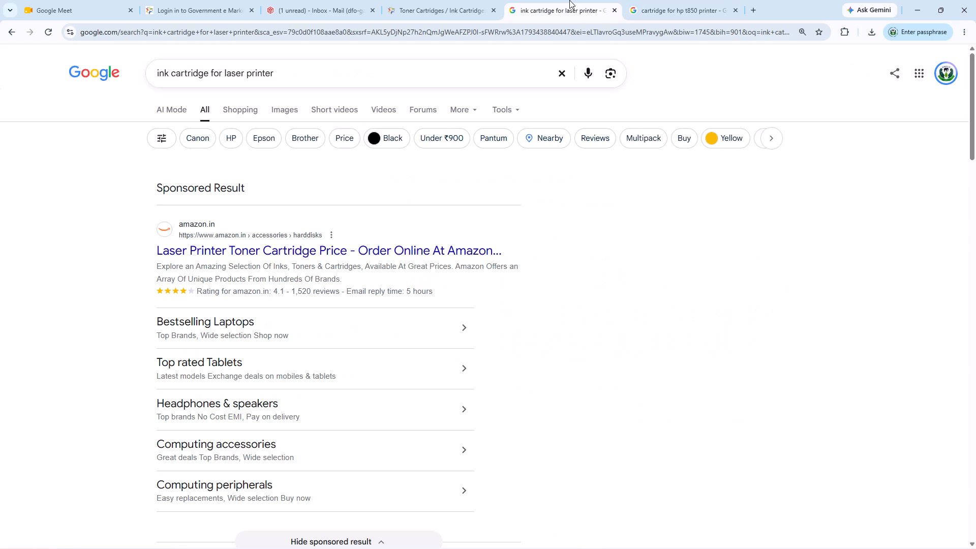
left_click(477, 0)
Filter the cartridge listing by the brand hp.
scroll(235, 268, "down", 1)
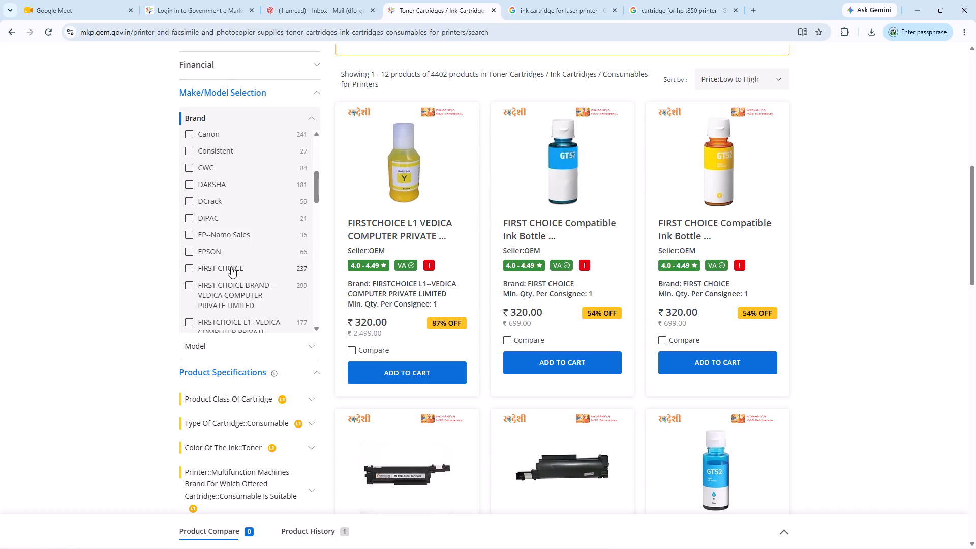
scroll(231, 267, "down", 1)
left_click(185, 255)
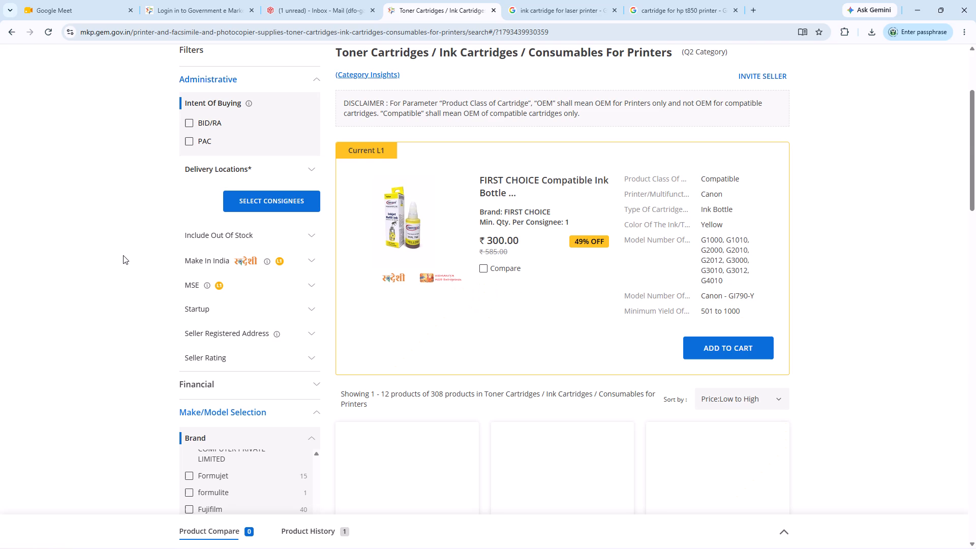
Expand the Model filter and look through its entries for the HP T850 printer's cartridge.
scroll(123, 255, "down", 1)
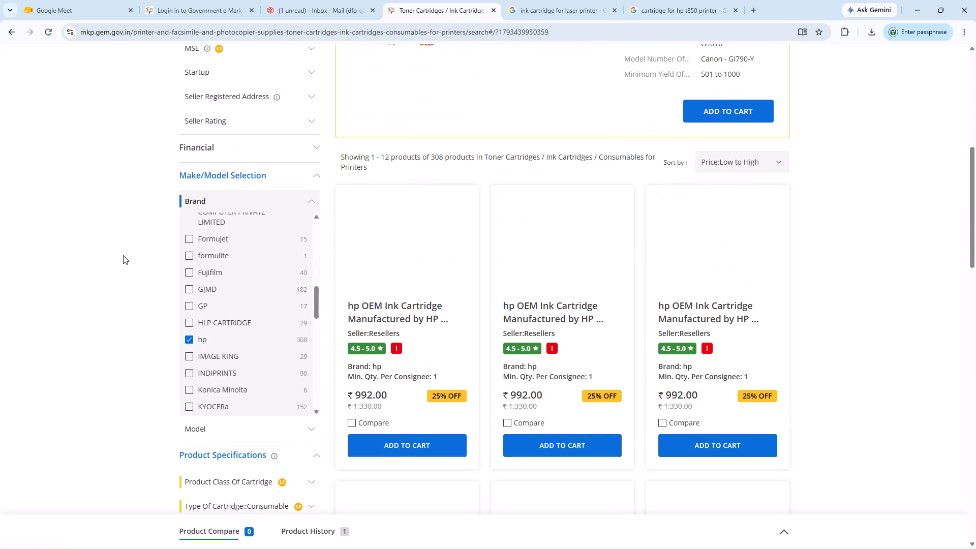
scroll(123, 255, "down", 1)
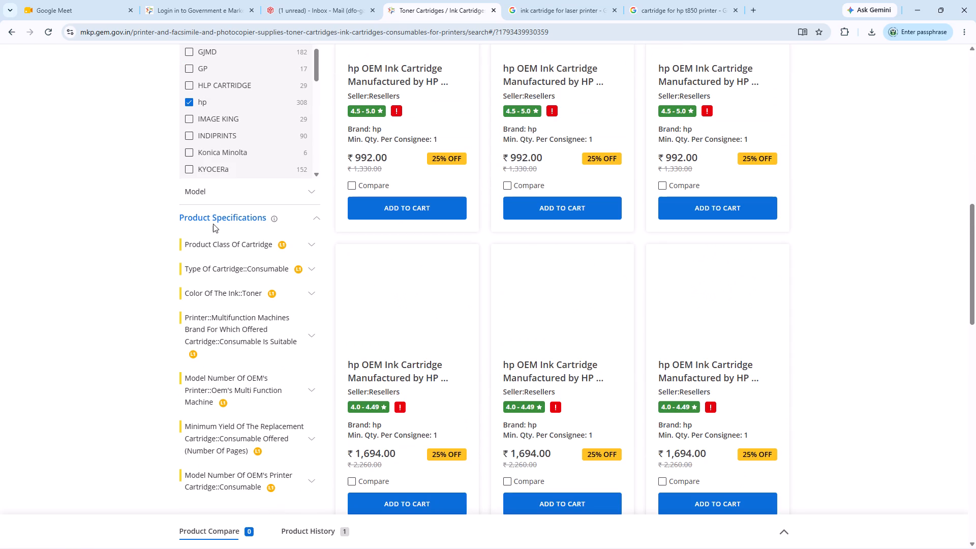
left_click(216, 194)
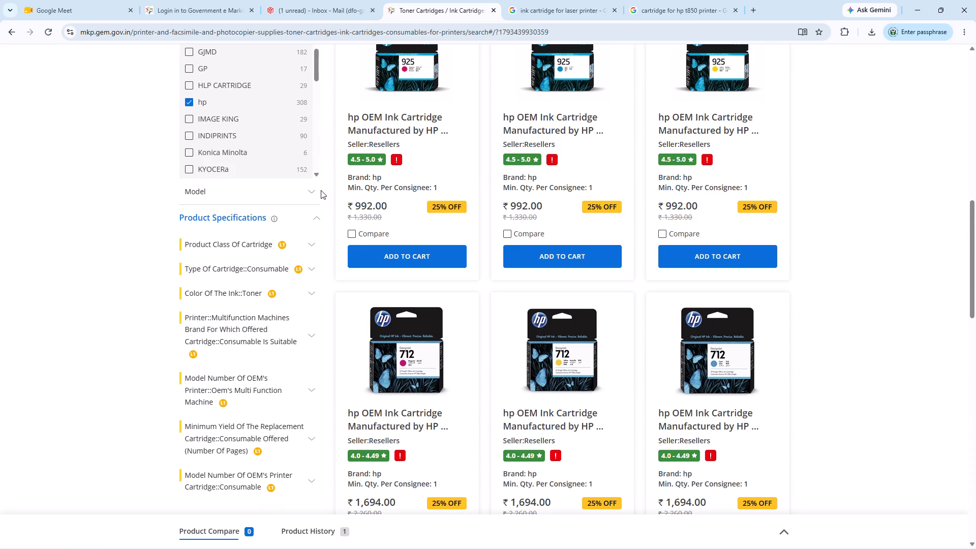
left_click(312, 198)
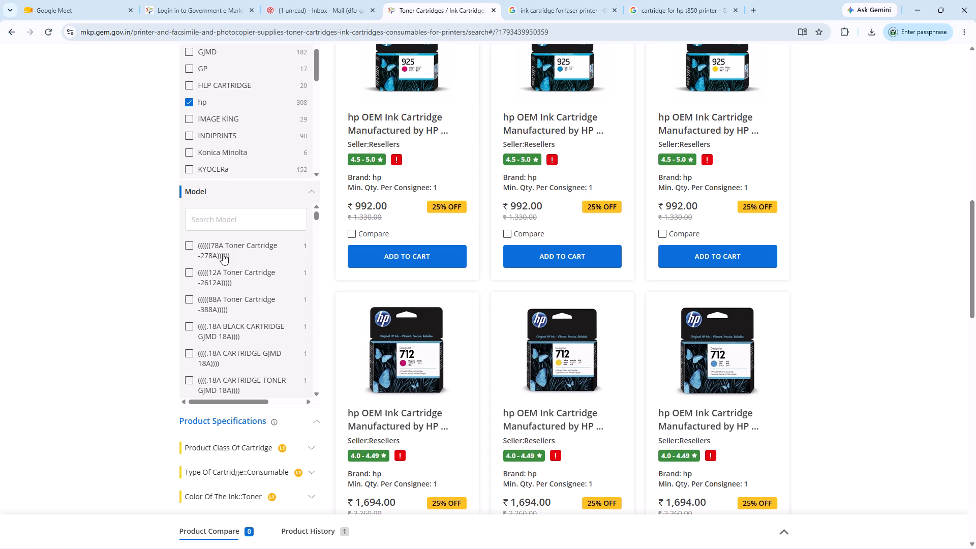
scroll(221, 276, "down", 3)
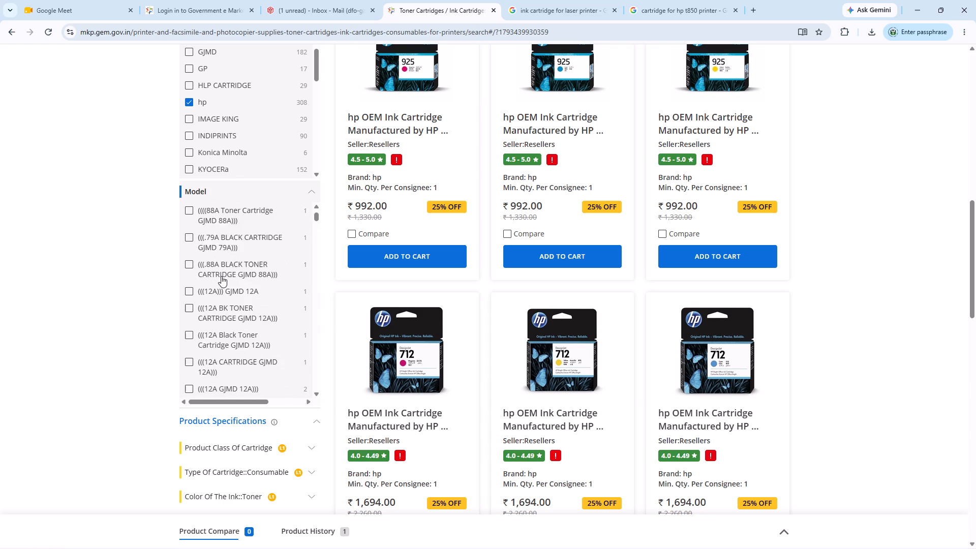
scroll(221, 276, "down", 6)
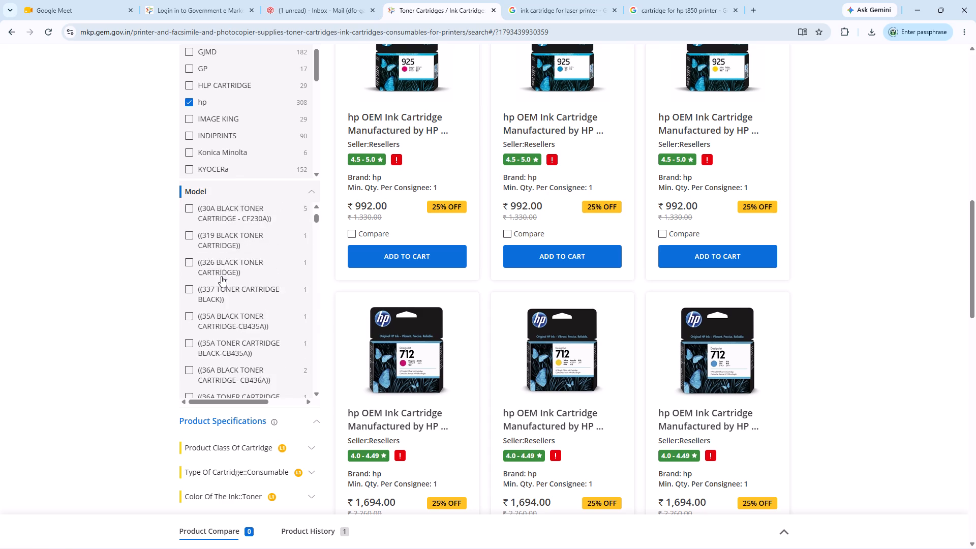
scroll(221, 276, "down", 16)
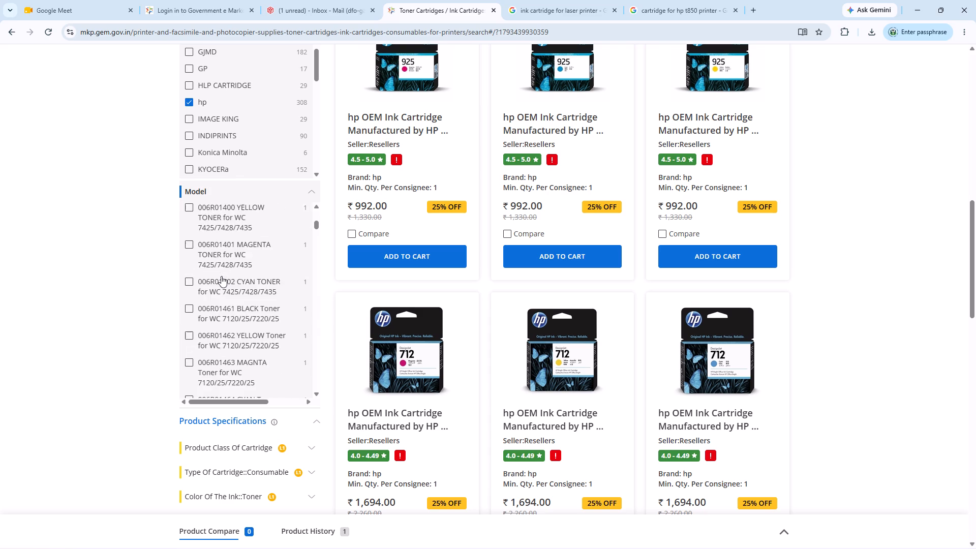
scroll(221, 276, "down", 4)
scroll(221, 276, "up", 3)
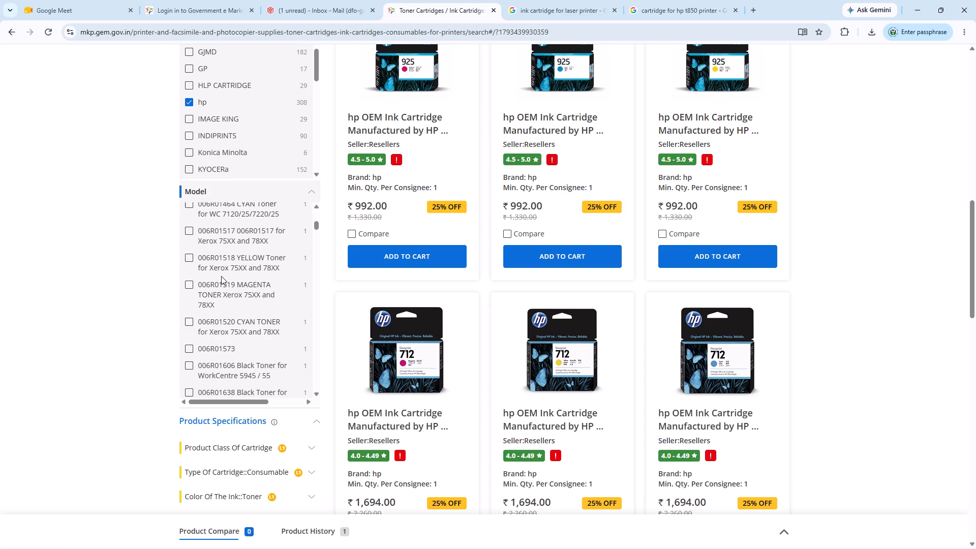
scroll(221, 276, "down", 6)
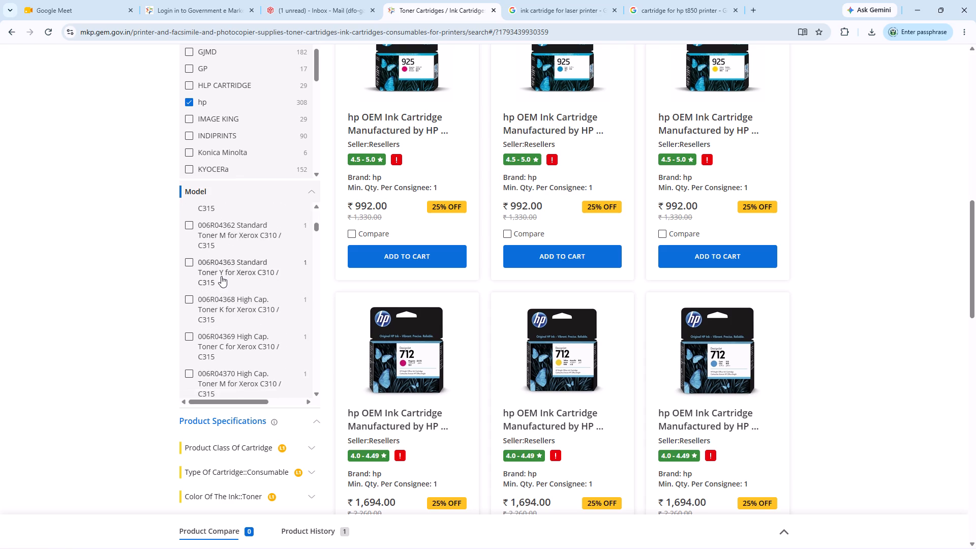
scroll(221, 276, "down", 6)
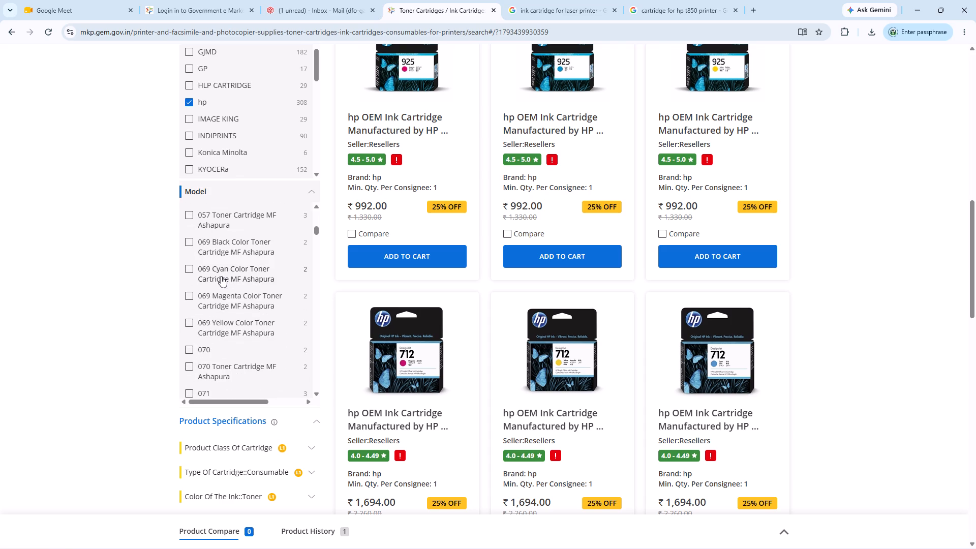
scroll(221, 276, "down", 3)
scroll(269, 308, "down", 2)
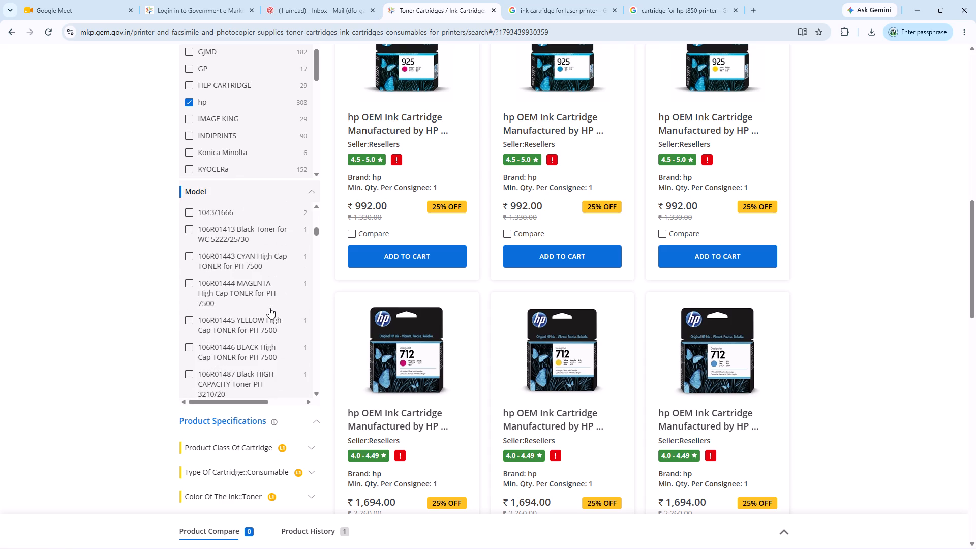
scroll(269, 308, "down", 5)
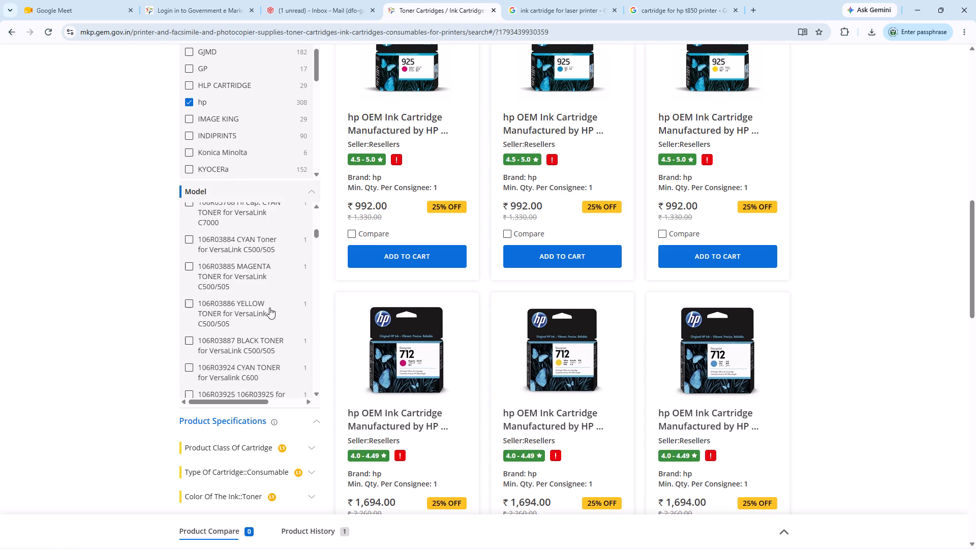
scroll(269, 308, "down", 2)
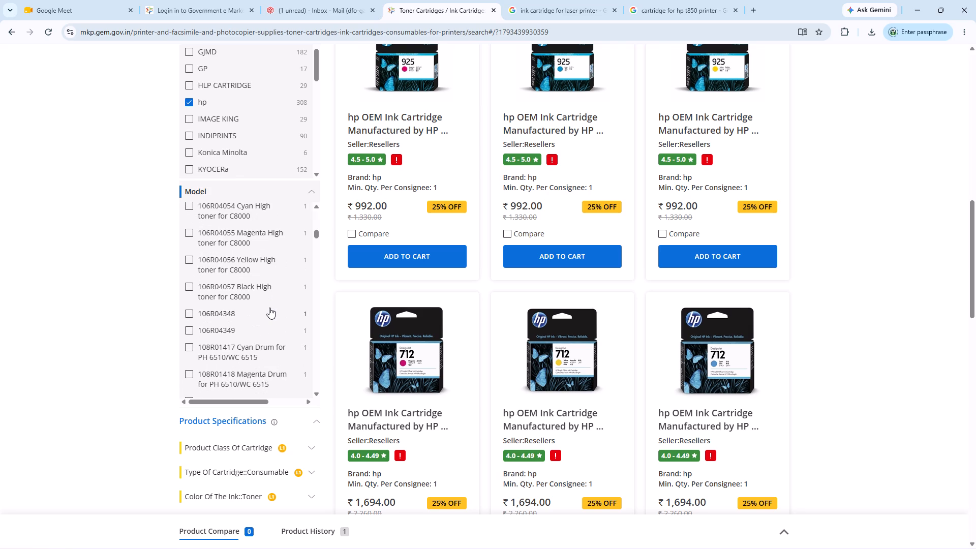
scroll(269, 308, "down", 2)
Recheck the cartridge series for the HP T850 in the Google AI Mode answer and return to the GeM listing.
left_click(588, 0)
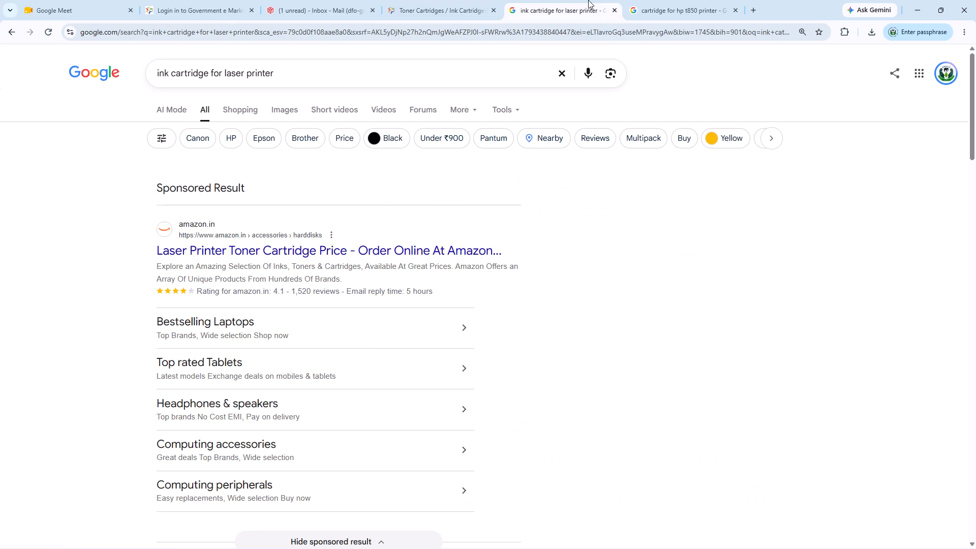
left_click(729, 0)
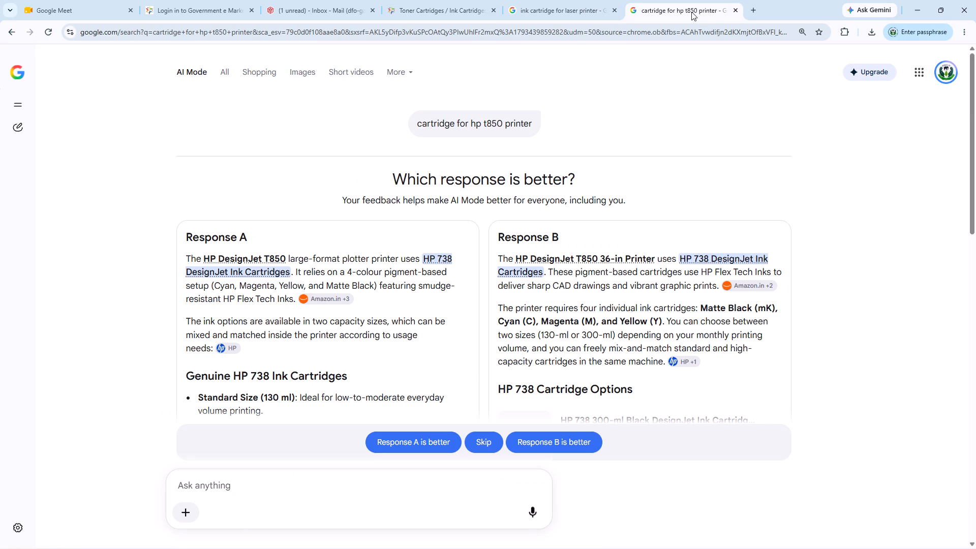
left_click(527, 0)
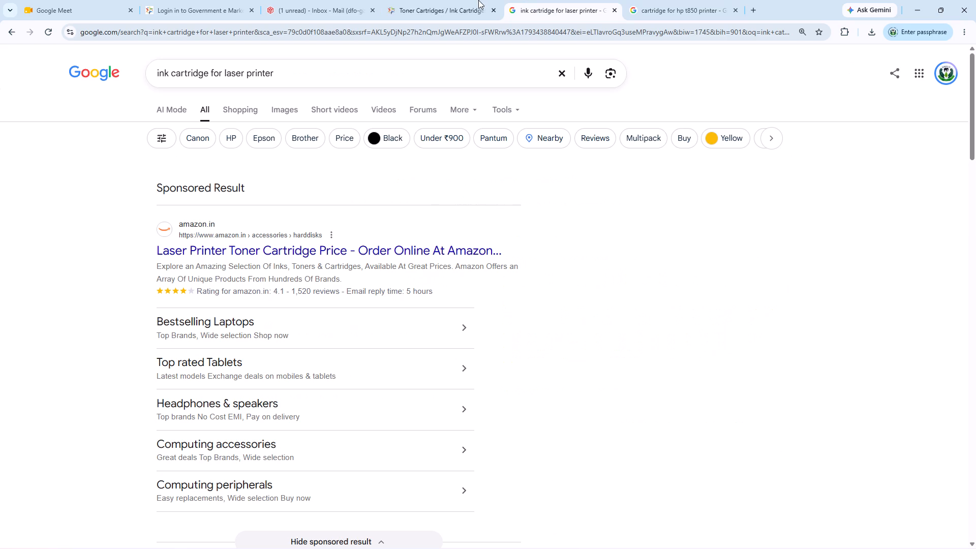
left_click(474, 0)
Look through the Model filter's entries on the GeM cartridge listing for the cartridge that fits the HP T850 printer.
scroll(259, 324, "down", 9)
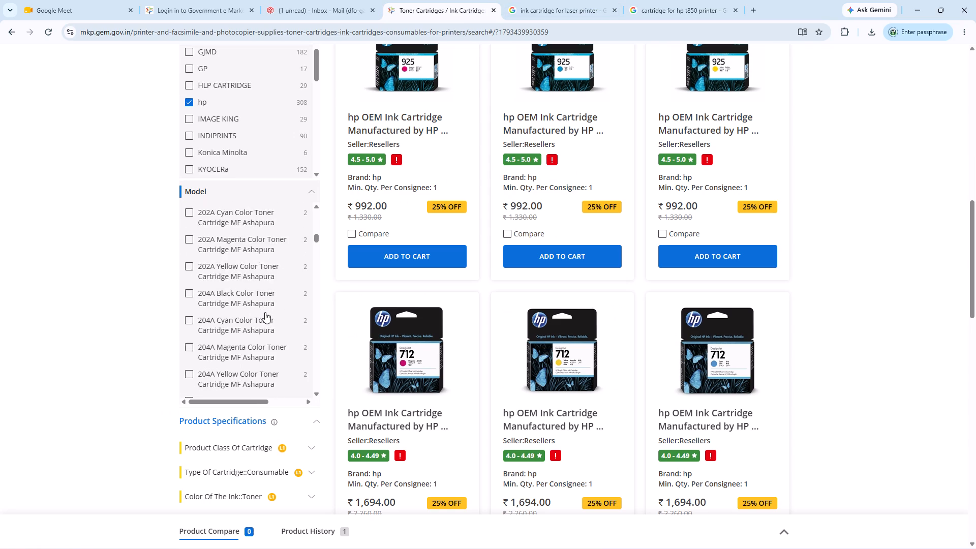
scroll(265, 312, "down", 17)
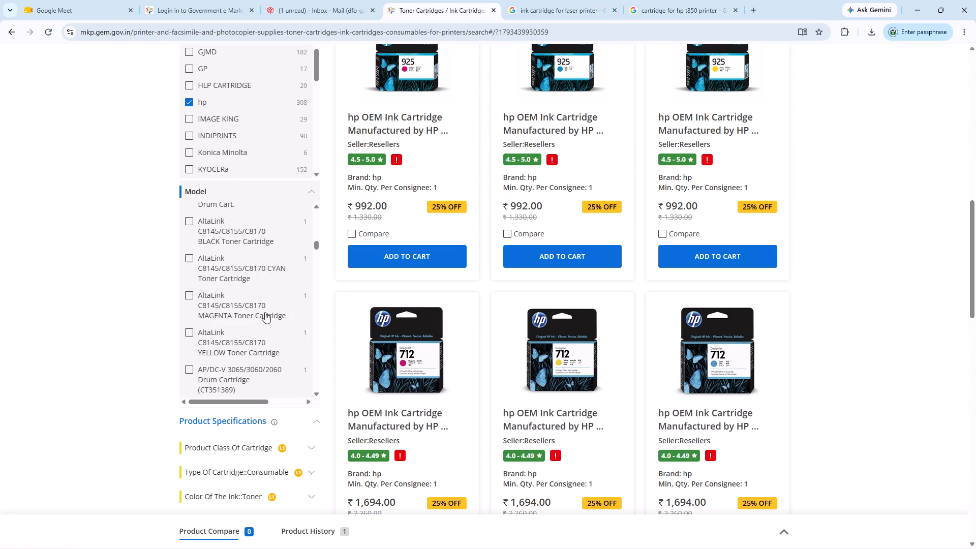
scroll(265, 312, "up", 10)
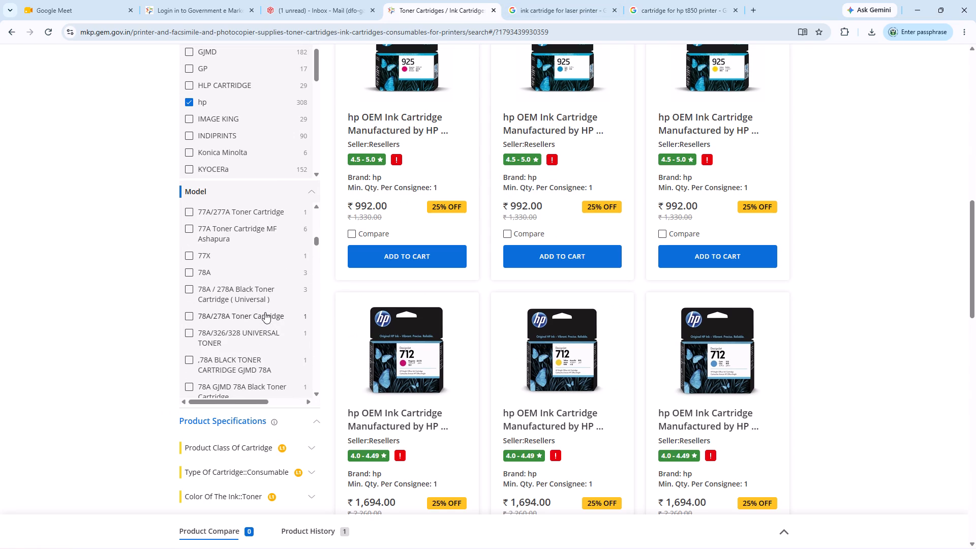
scroll(265, 312, "up", 1)
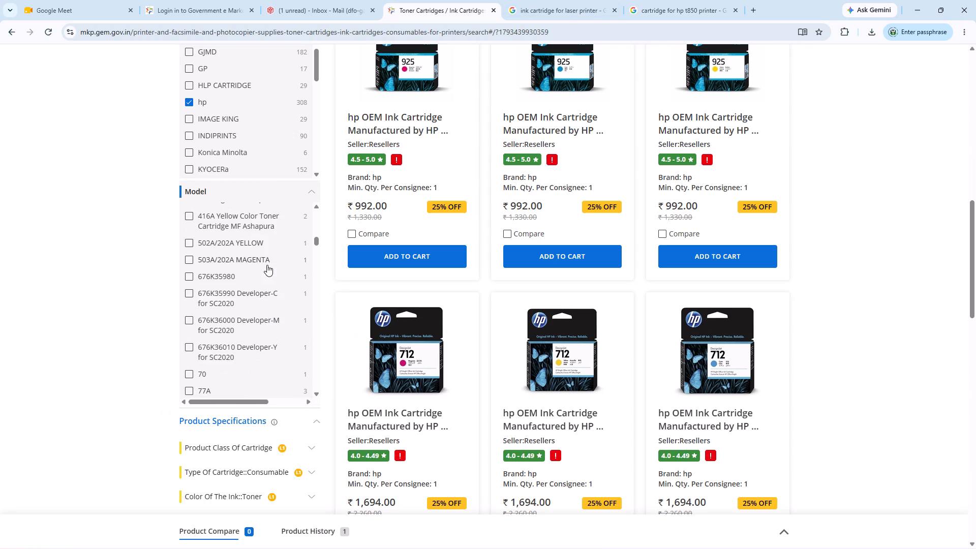
scroll(267, 265, "up", 16)
scroll(267, 265, "up", 7)
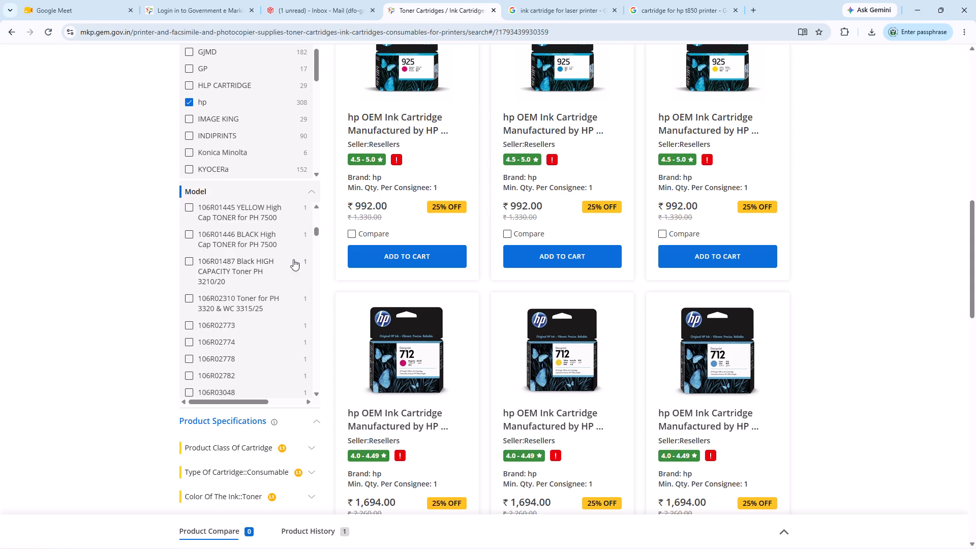
Search the Model filter for 73 and look through the matching models.
left_click_drag(316, 233, 317, 205)
left_click(271, 223)
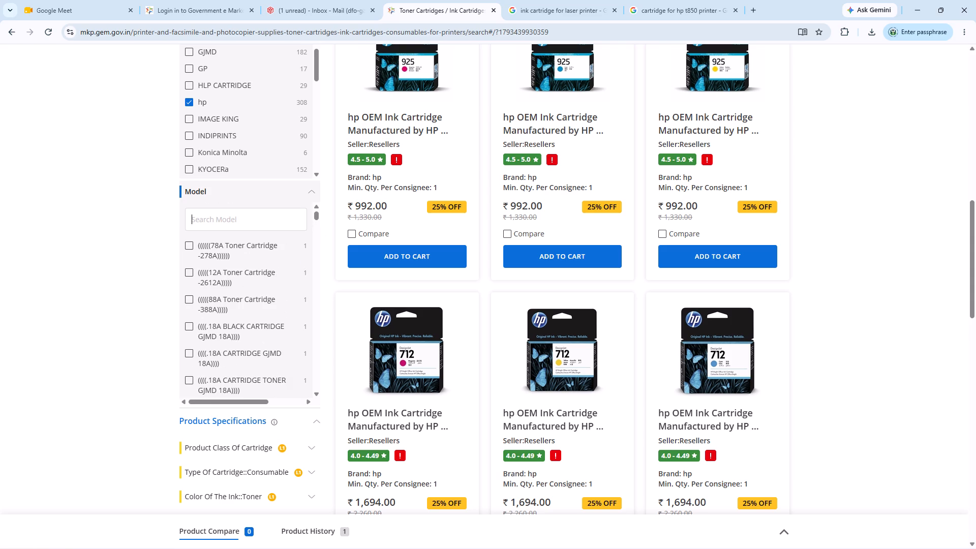
type("73")
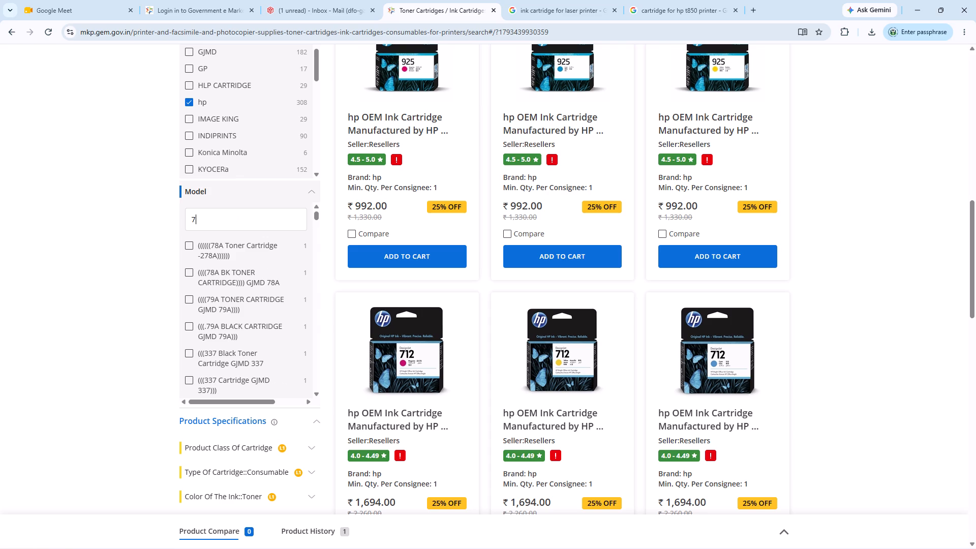
scroll(266, 265, "down", 13)
scroll(169, 199, "up", 5)
scroll(337, 294, "up", 7)
scroll(958, 348, "up", 6)
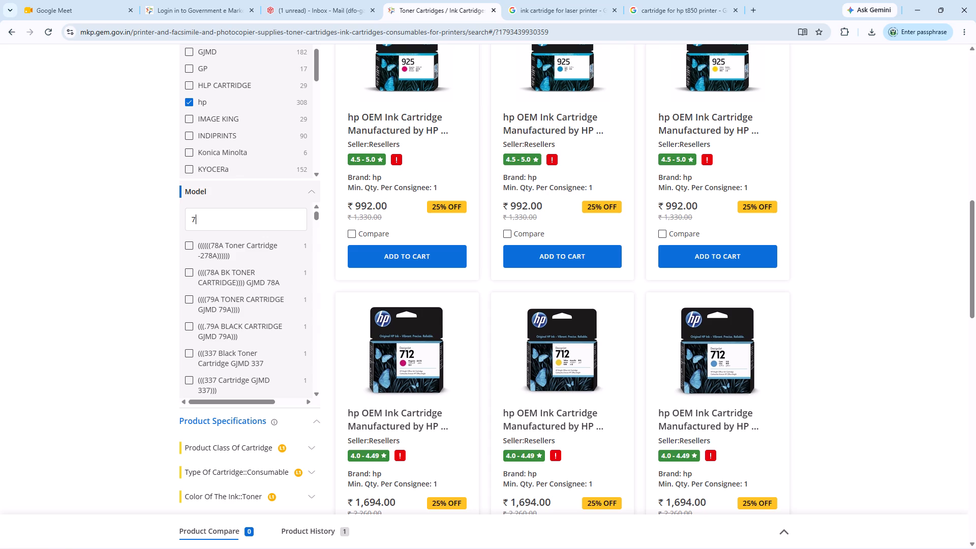
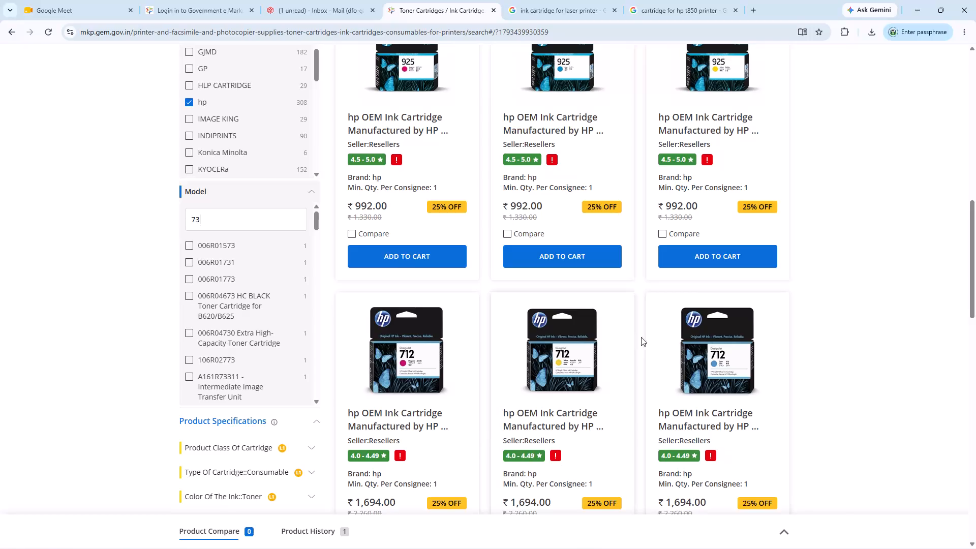
Narrow the Model filter search from 73 to 738 and look through the matching HP cartridges.
scroll(229, 300, "down", 2)
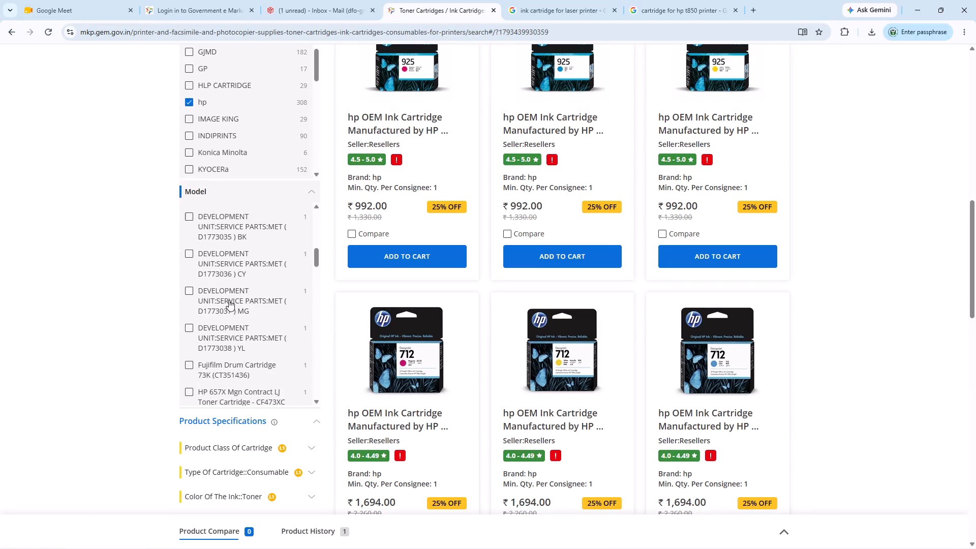
scroll(229, 300, "down", 3)
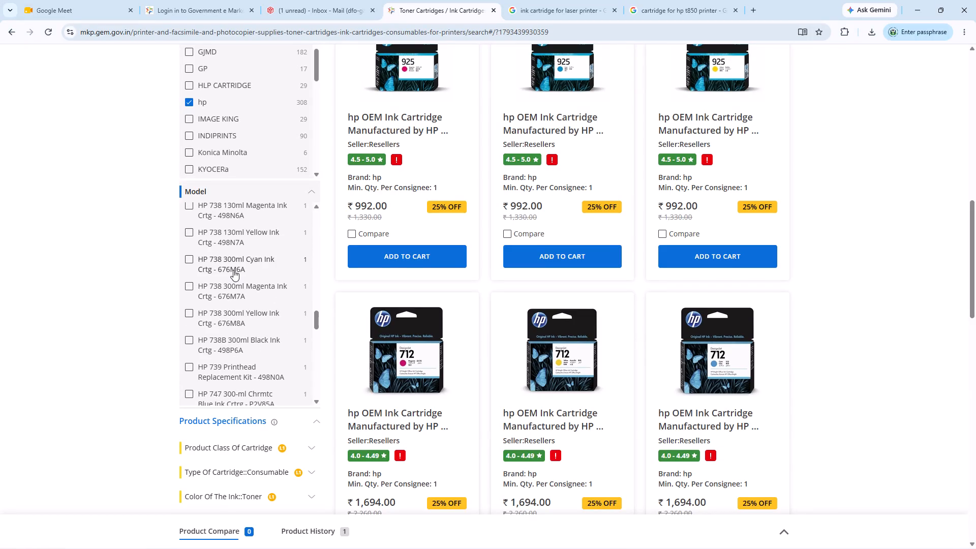
scroll(233, 270, "up", 5)
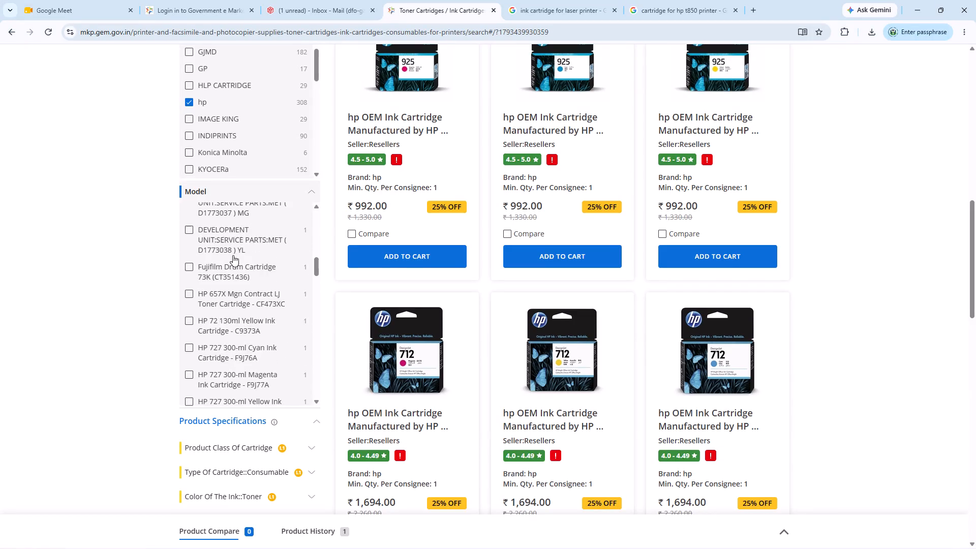
scroll(233, 255, "up", 3)
key("8")
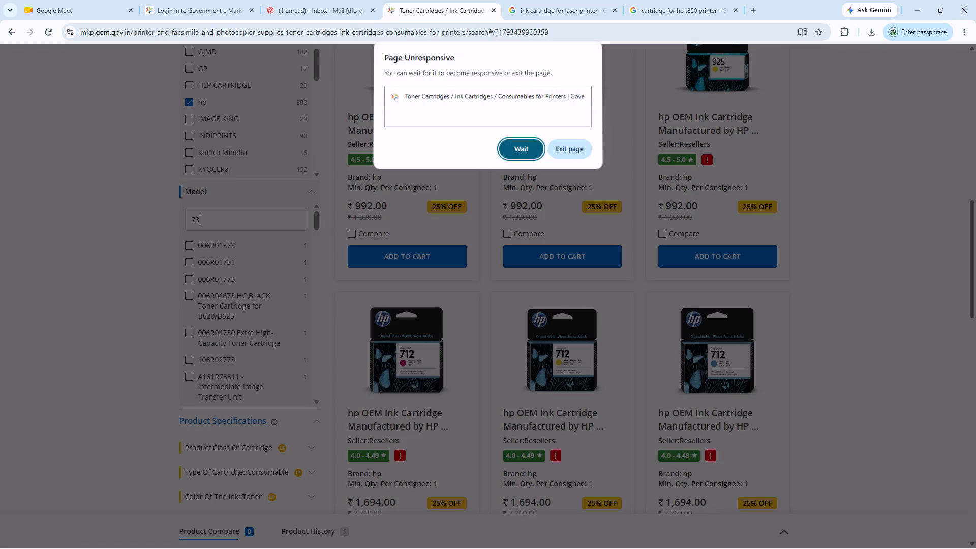
left_click(531, 154)
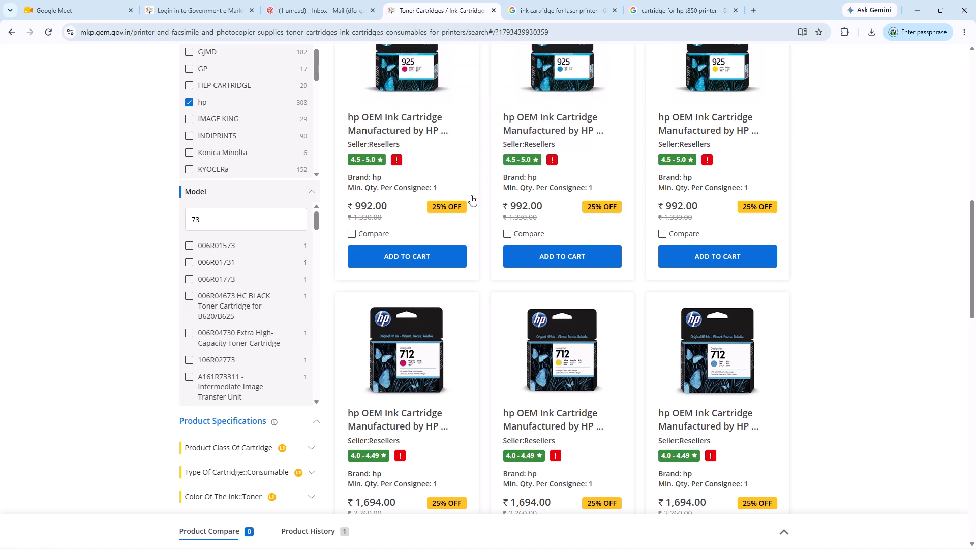
scroll(259, 298, "down", 2)
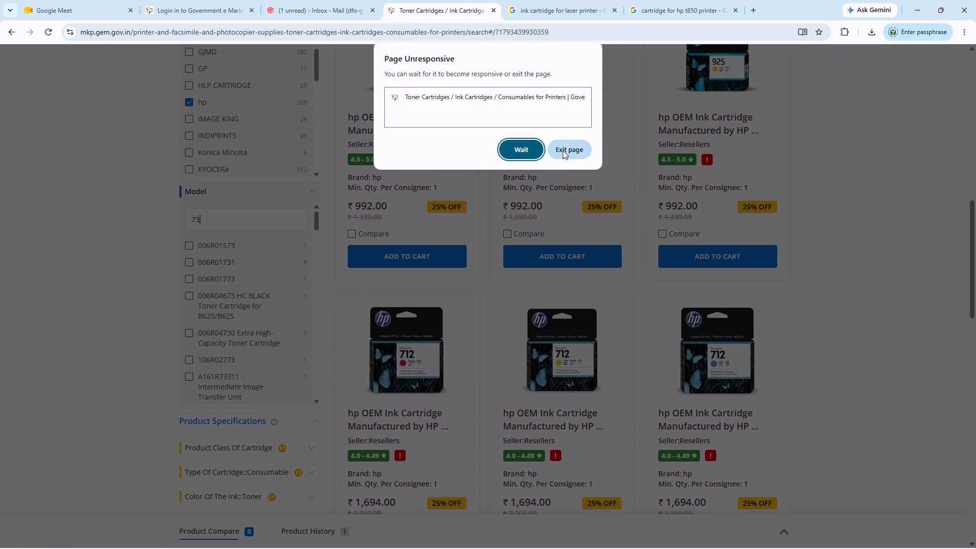
left_click(532, 151)
scroll(263, 231, "down", 1)
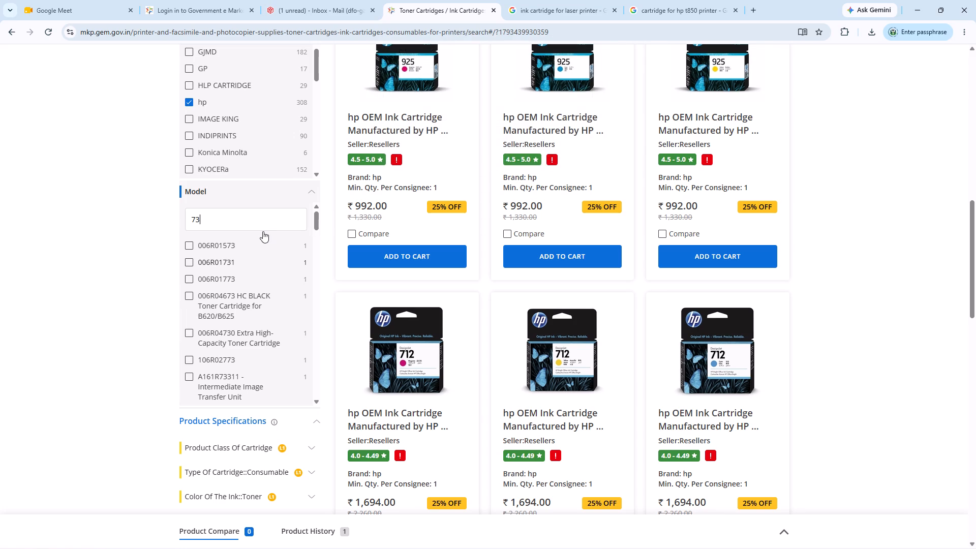
scroll(263, 231, "down", 7)
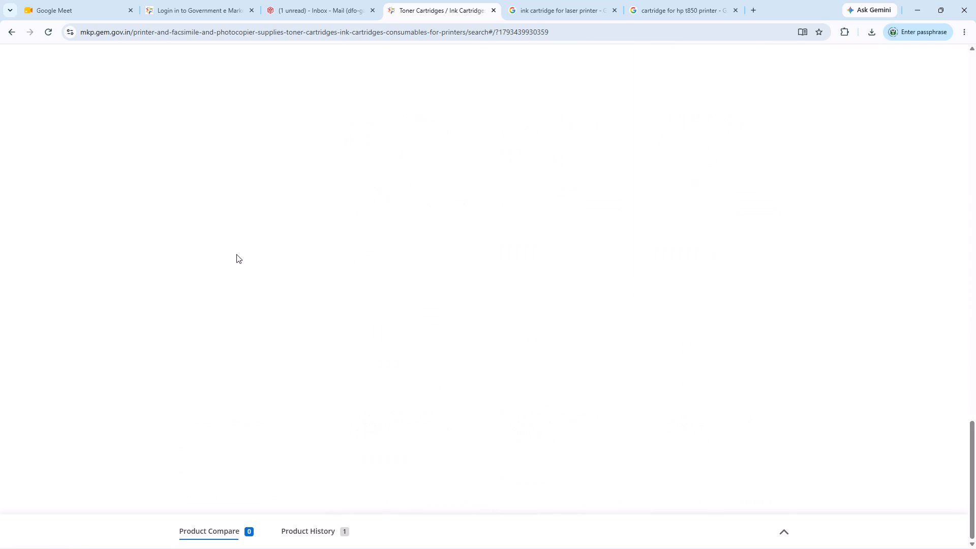
scroll(236, 254, "up", 4)
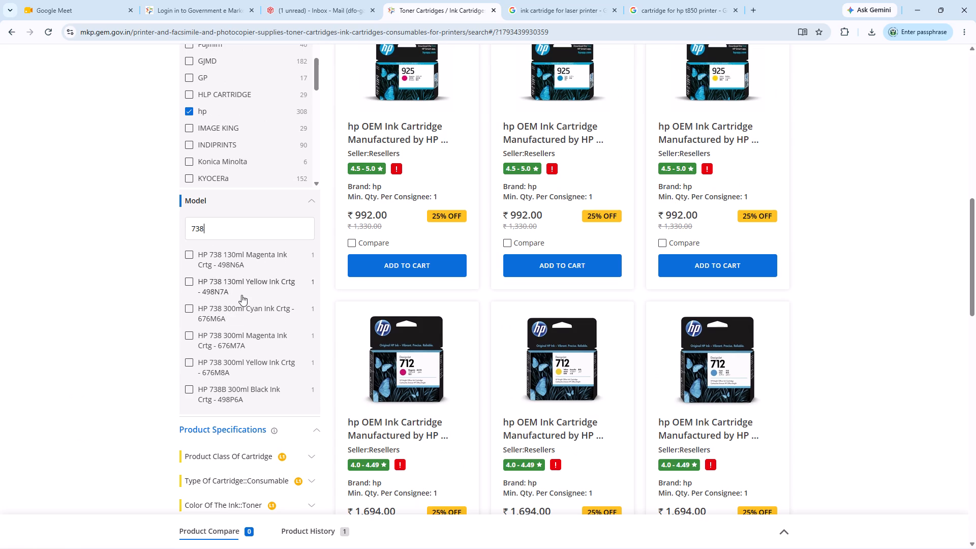
scroll(236, 317, "up", 1)
scroll(238, 303, "down", 1)
scroll(94, 264, "down", 1)
scroll(198, 296, "down", 1)
scroll(198, 296, "up", 1)
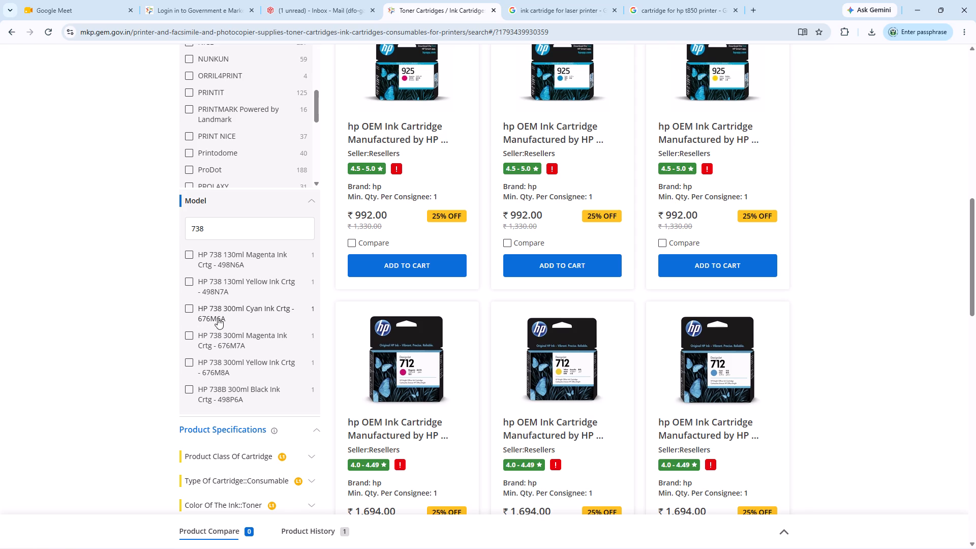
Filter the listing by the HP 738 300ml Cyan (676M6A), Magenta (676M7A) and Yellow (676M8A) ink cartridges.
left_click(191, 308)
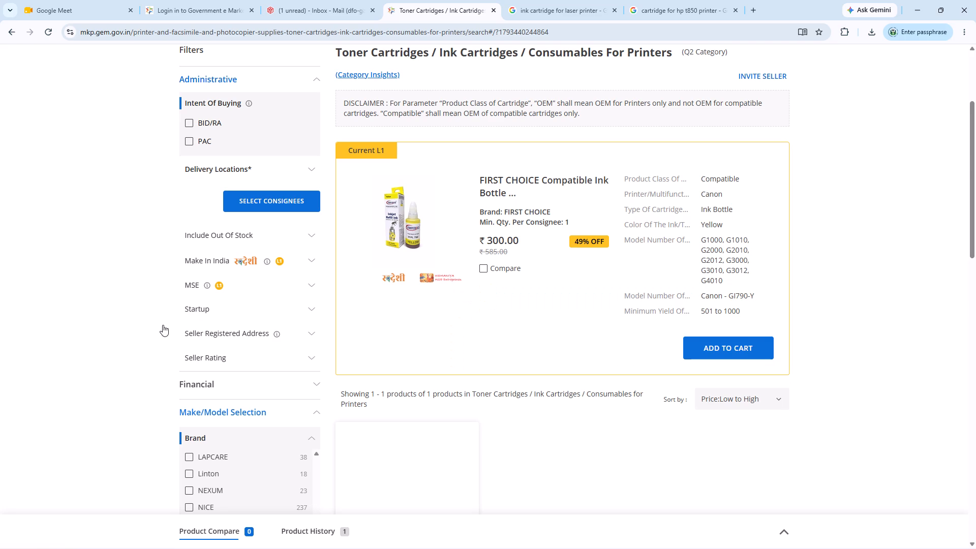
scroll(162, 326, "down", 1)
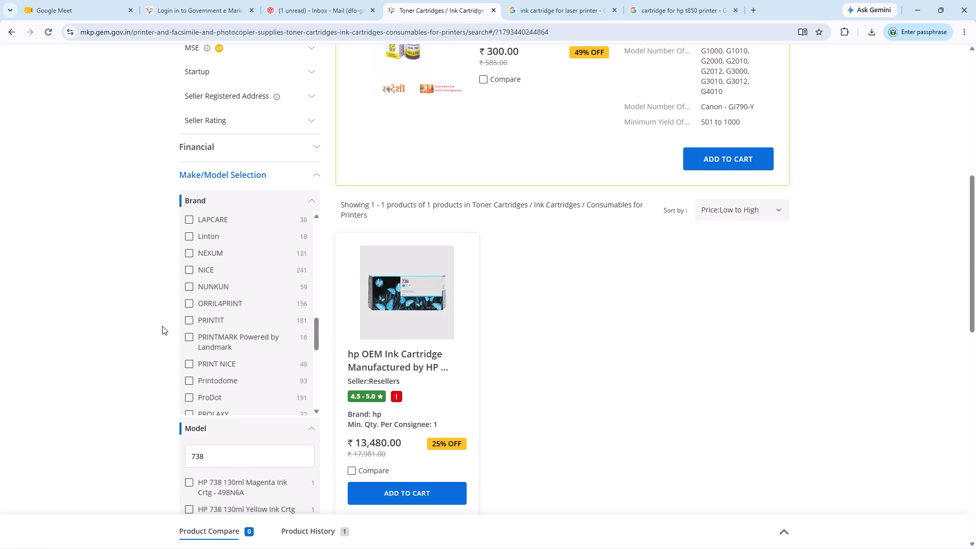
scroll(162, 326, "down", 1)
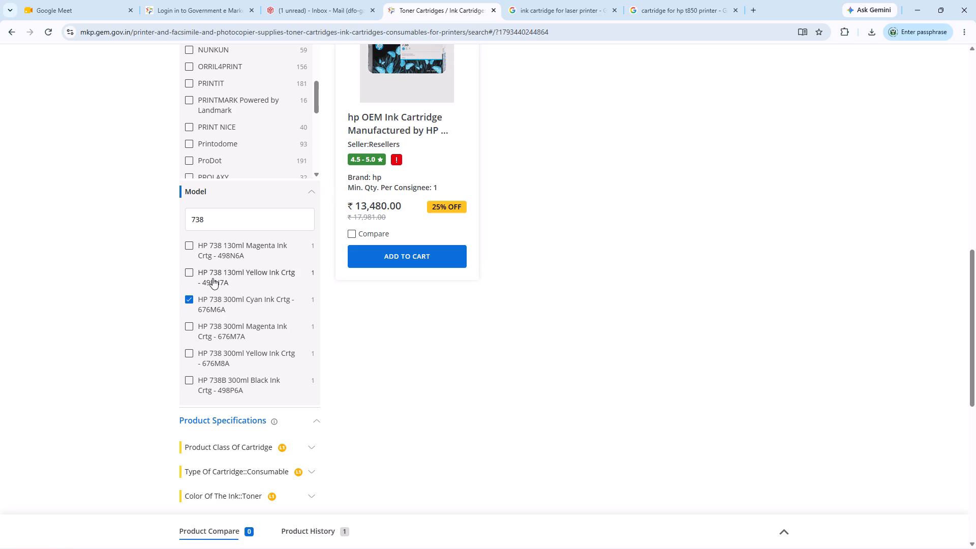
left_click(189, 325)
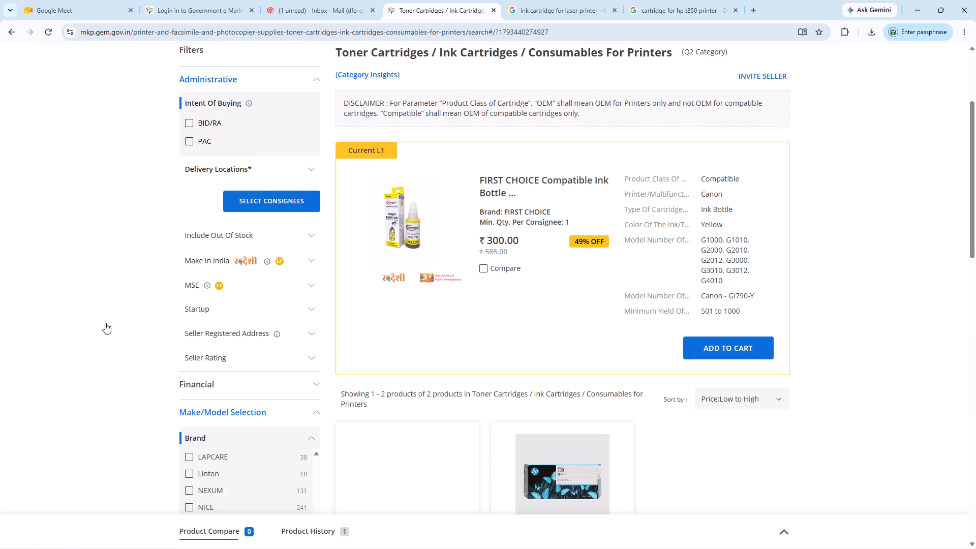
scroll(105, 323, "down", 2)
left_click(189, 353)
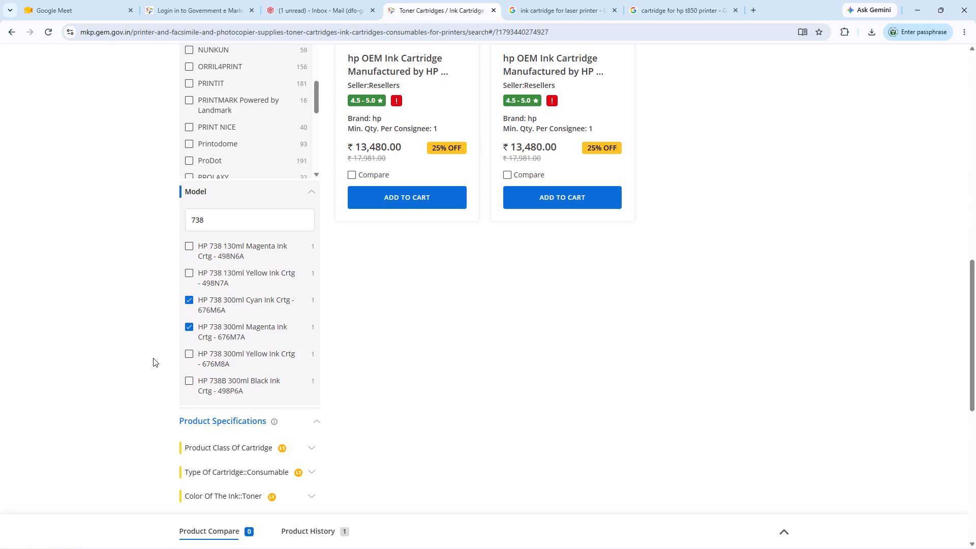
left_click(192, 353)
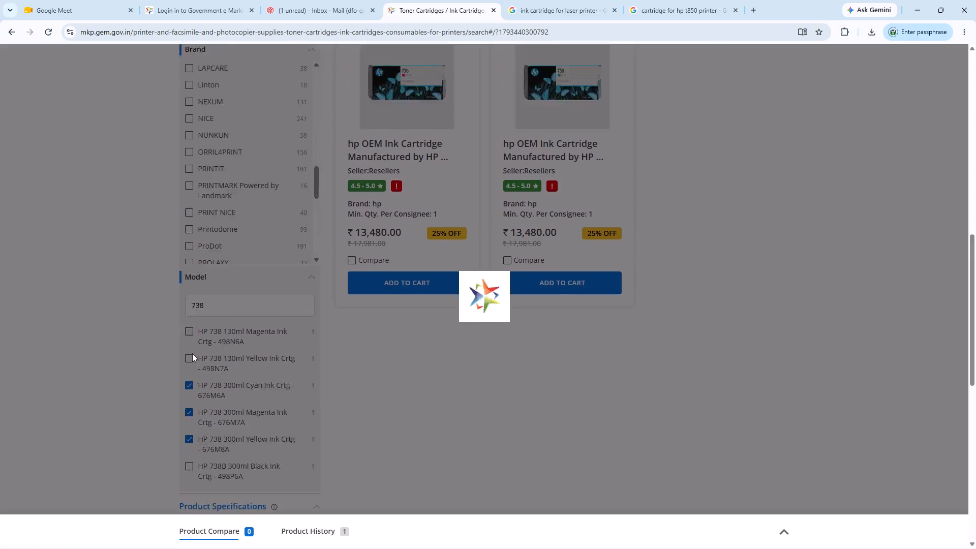
Add the HP 738B 300ml Black ink cartridge (498P6A) to the selected models in the filter.
scroll(81, 391, "down", 1)
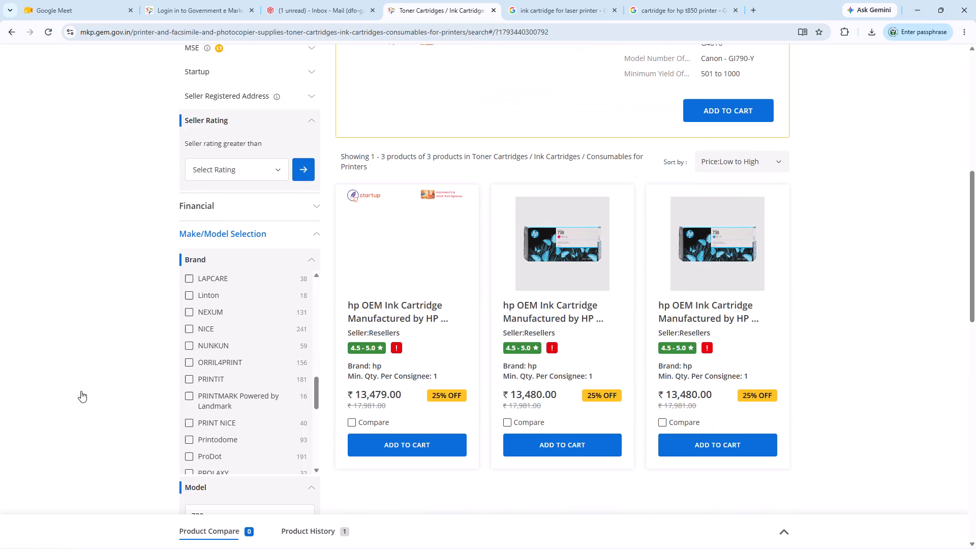
scroll(81, 391, "down", 1)
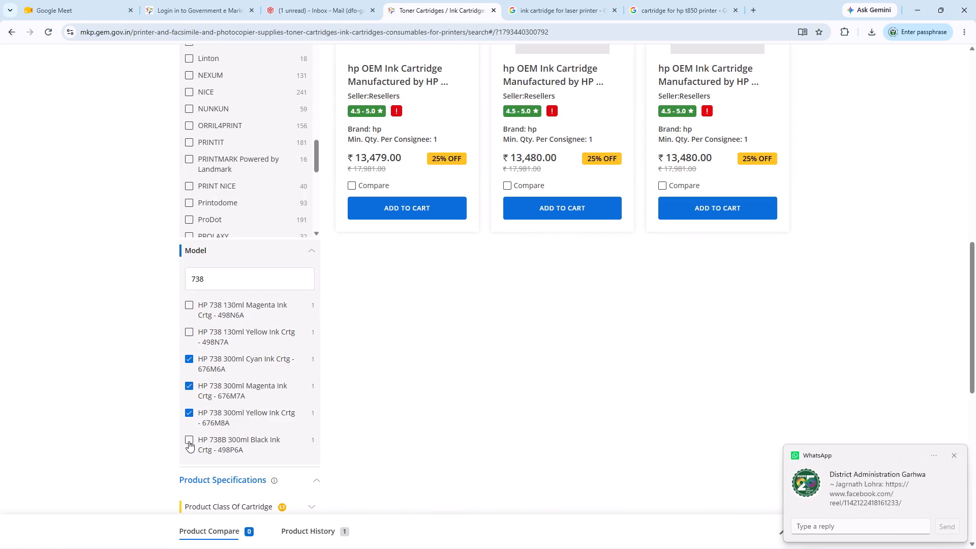
left_click(189, 441)
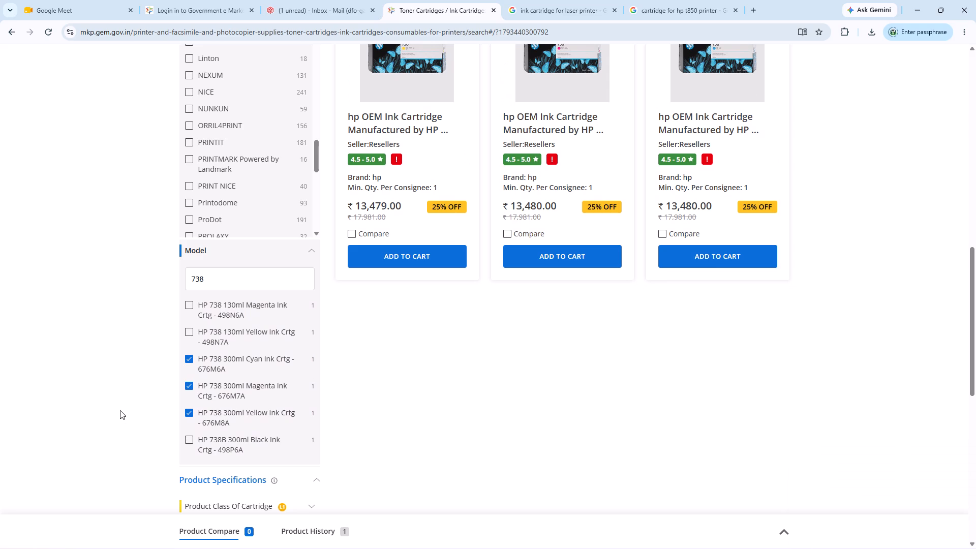
left_click(190, 438)
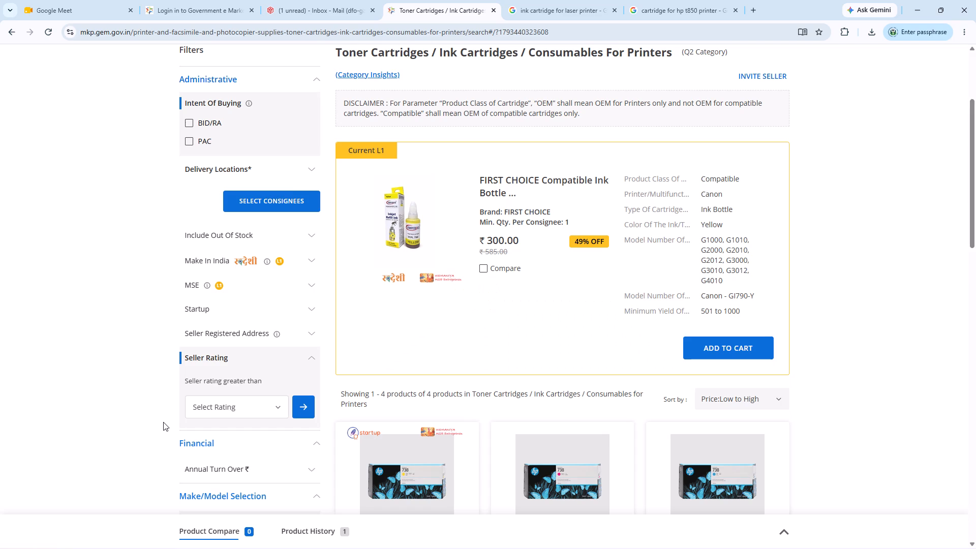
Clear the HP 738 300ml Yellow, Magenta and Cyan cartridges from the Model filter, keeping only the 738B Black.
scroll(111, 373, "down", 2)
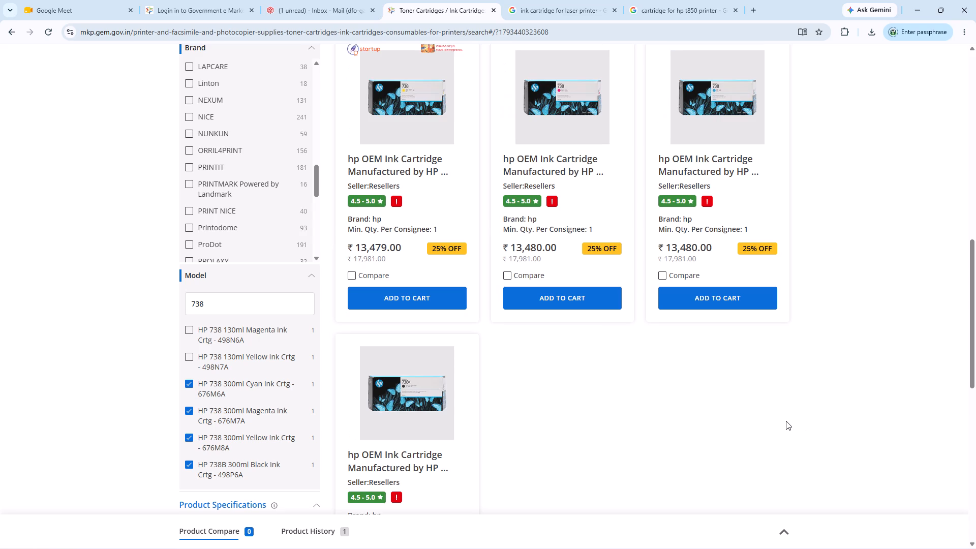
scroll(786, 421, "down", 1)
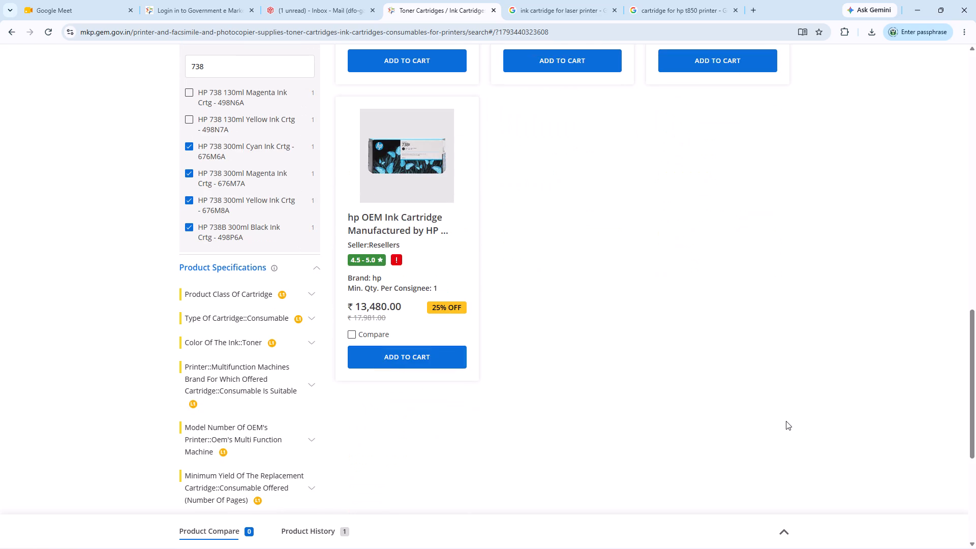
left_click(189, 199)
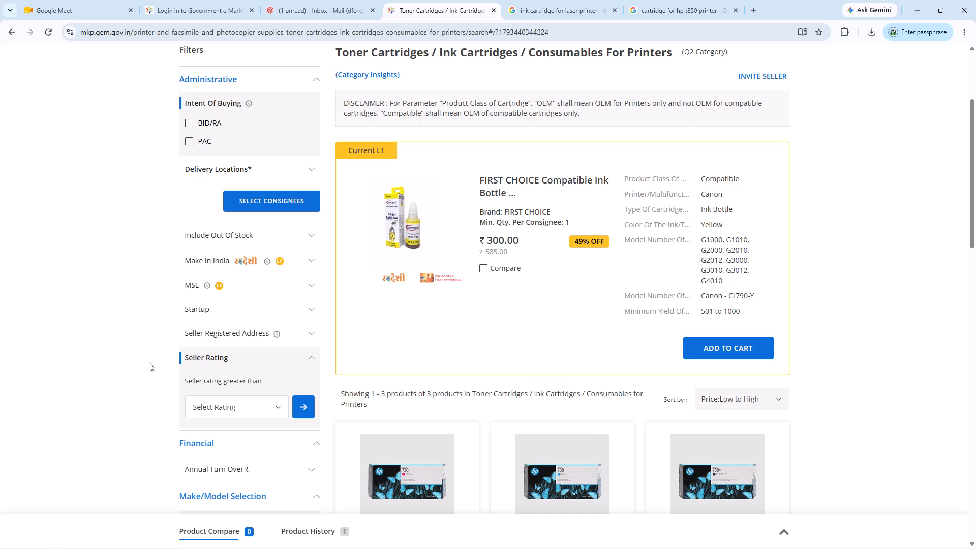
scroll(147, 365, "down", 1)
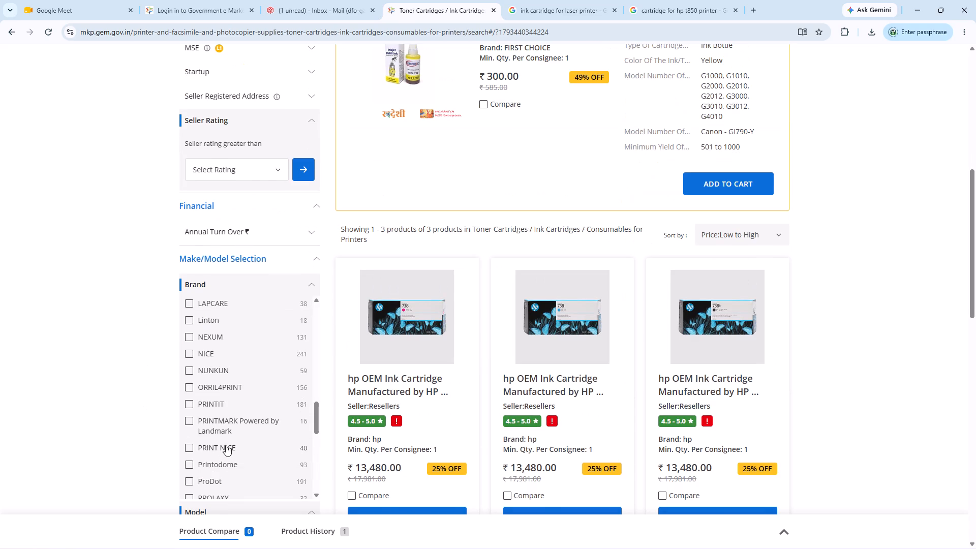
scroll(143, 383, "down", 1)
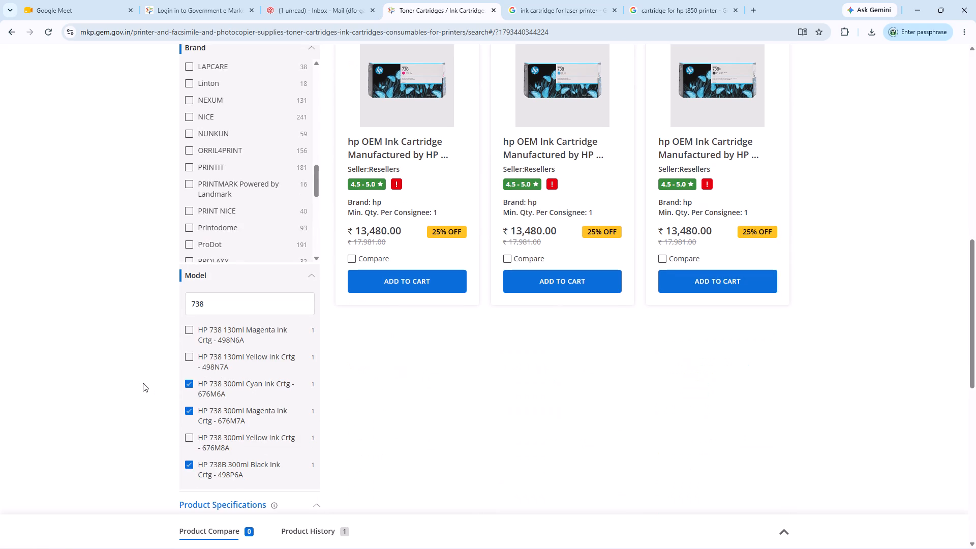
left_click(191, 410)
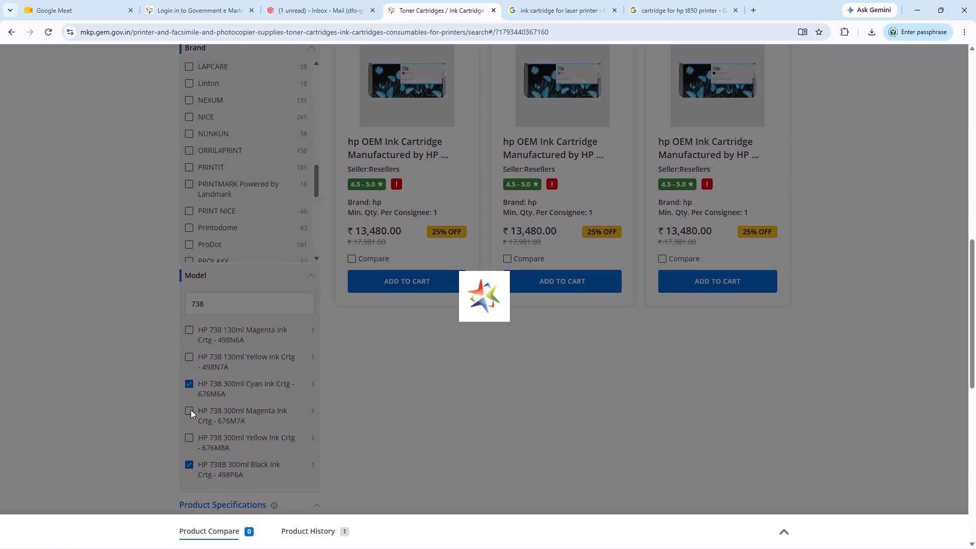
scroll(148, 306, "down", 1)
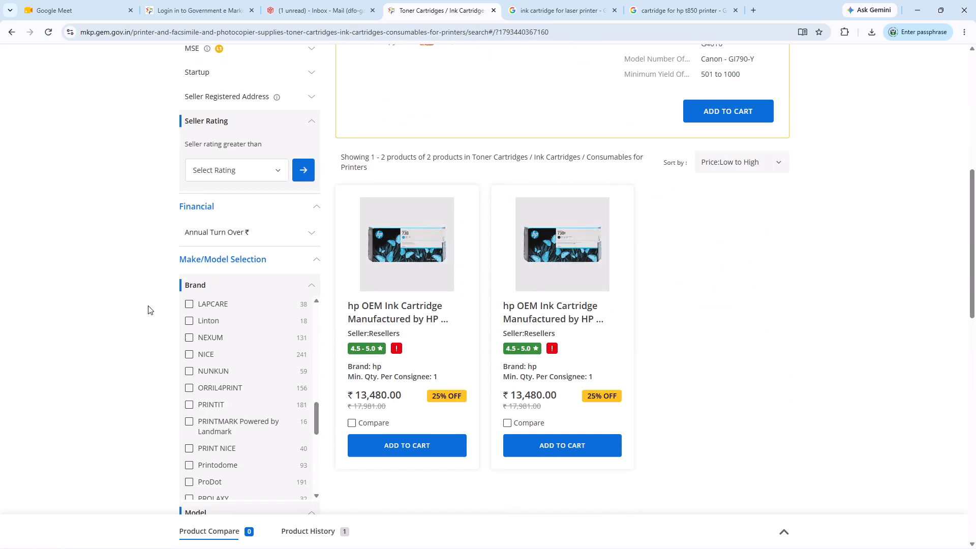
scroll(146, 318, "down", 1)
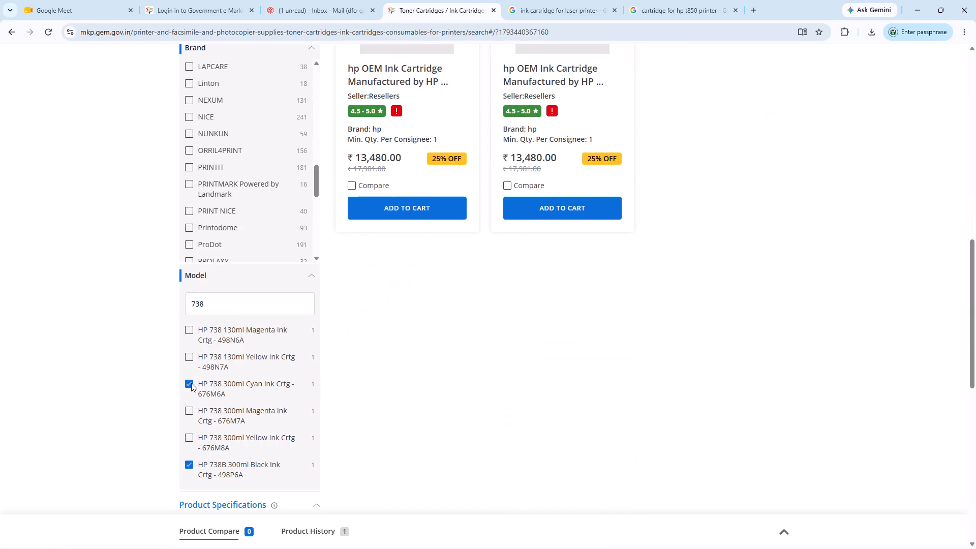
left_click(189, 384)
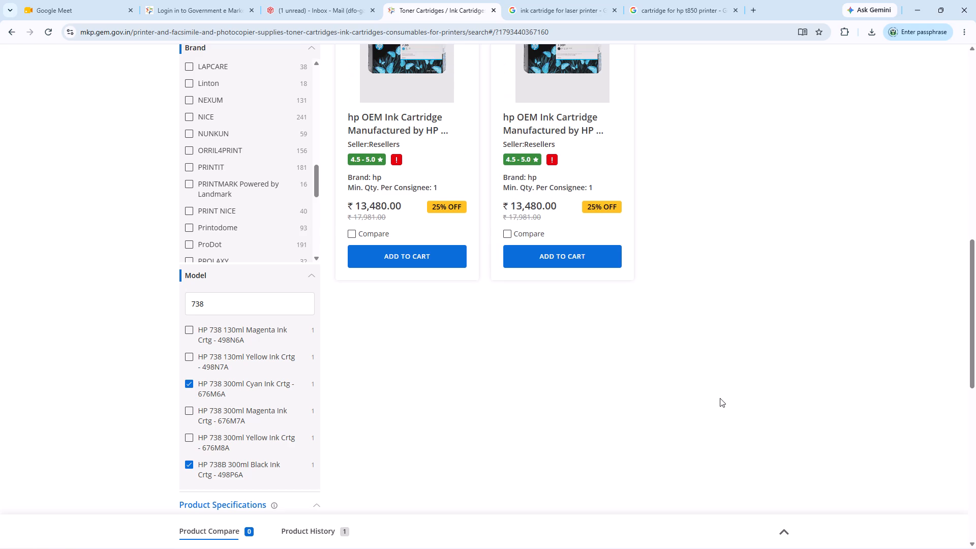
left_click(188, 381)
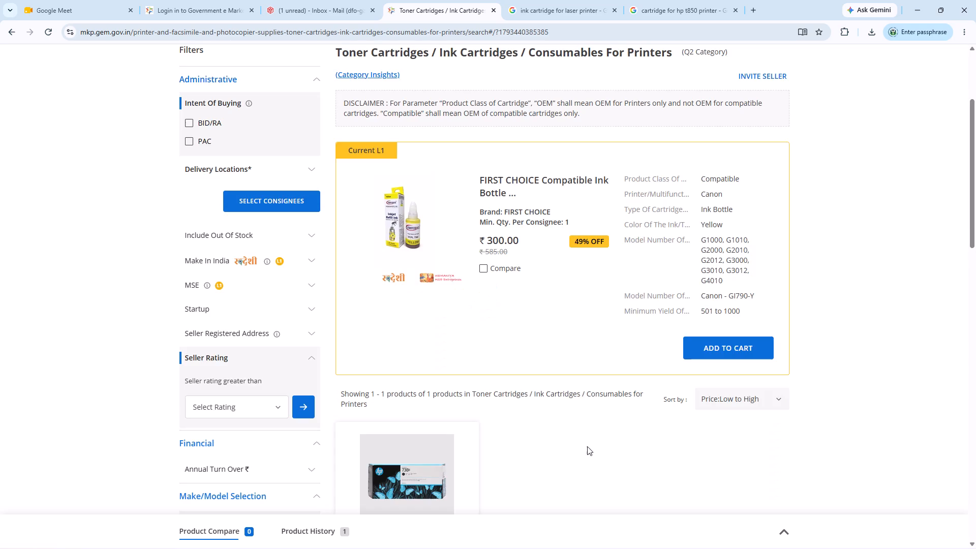
Add the HP 738B 300ml Black ink cartridge to the cart and proceed to the shopping cart.
scroll(587, 446, "down", 2)
left_click(433, 209)
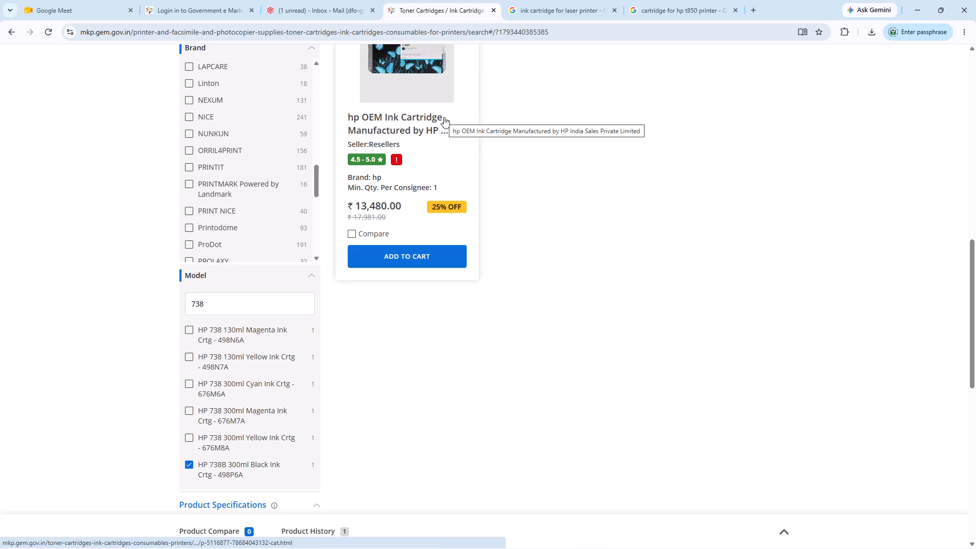
left_click(444, 259)
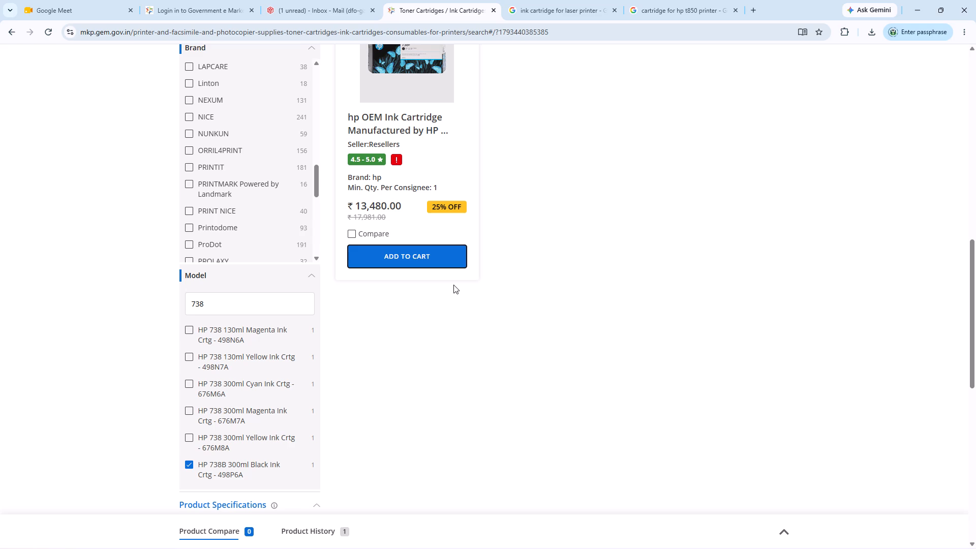
left_click(422, 260)
left_click(470, 313)
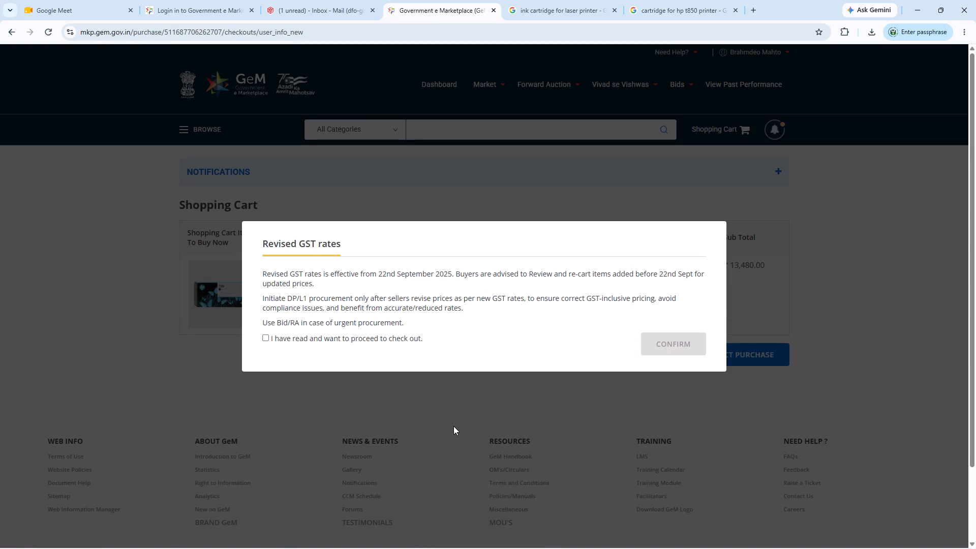
Acknowledge the revised GST rates notice and confirm proceeding to check out.
left_click(268, 339)
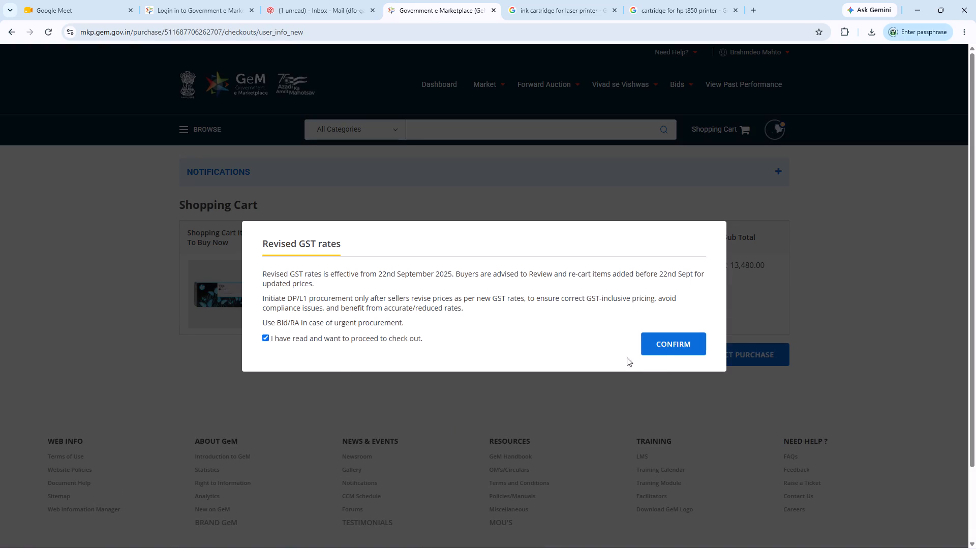
left_click(662, 347)
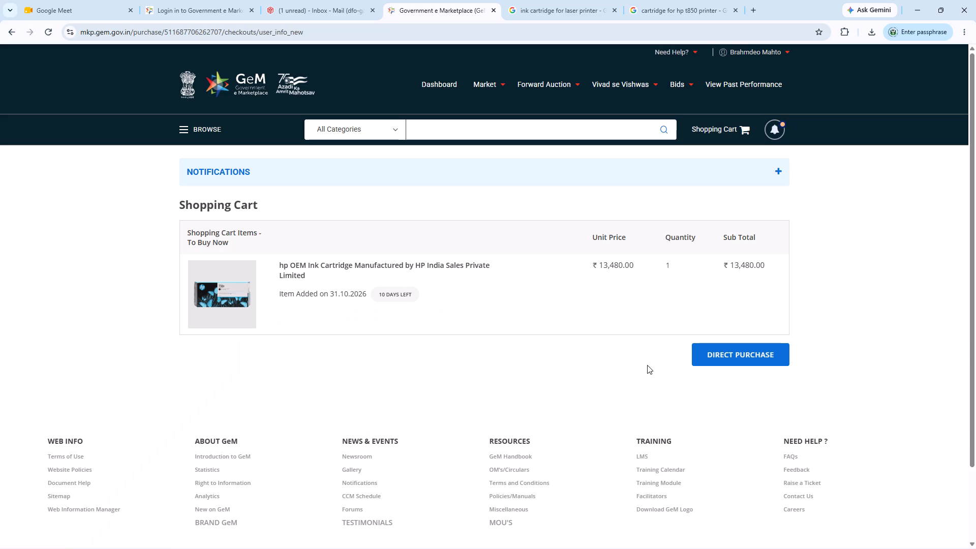
Start a direct purchase of the ink cartridge, certifying that rate reasonability has been certified by the competent authority.
left_click(703, 353)
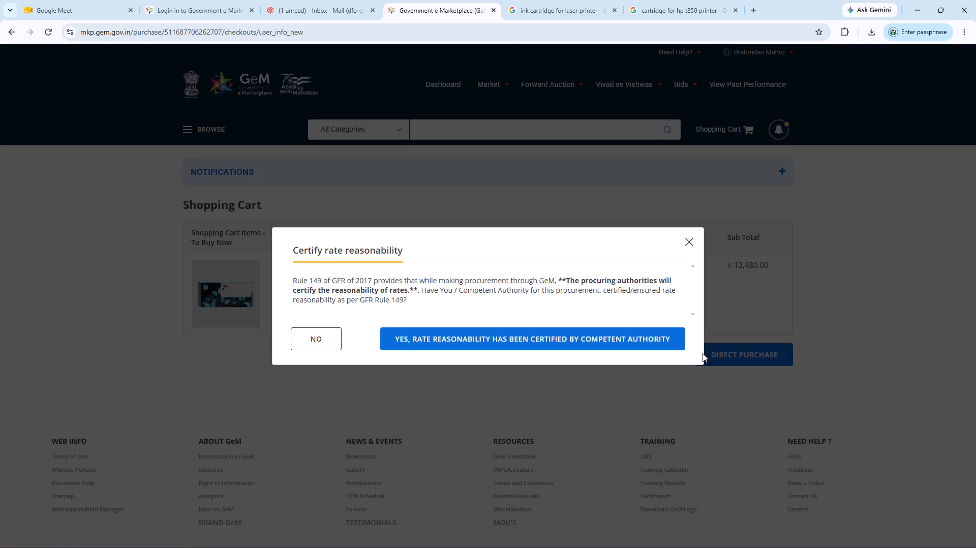
left_click(626, 346)
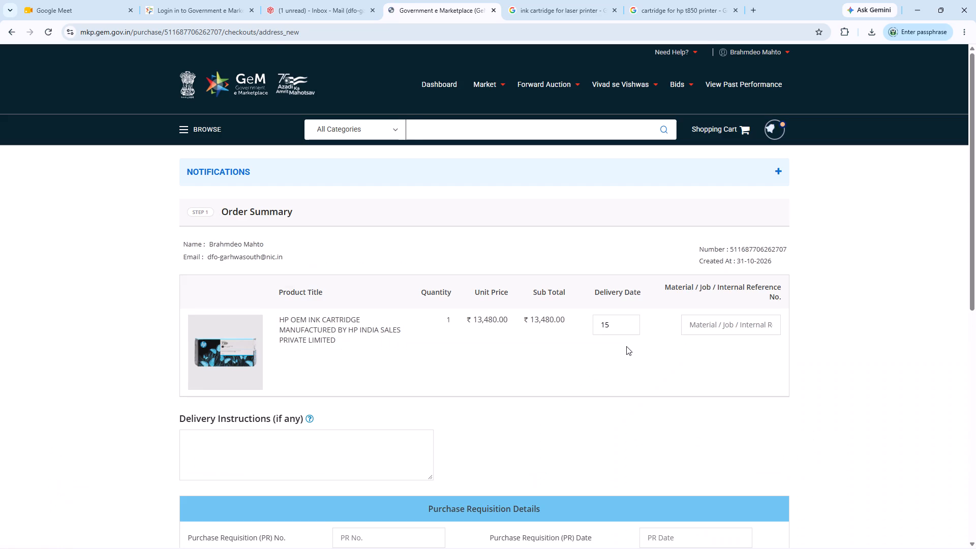
Accept the order summary without adding delivery instructions or purchase requisition details, and proceed to the Financial Details step.
scroll(626, 346, "down", 1)
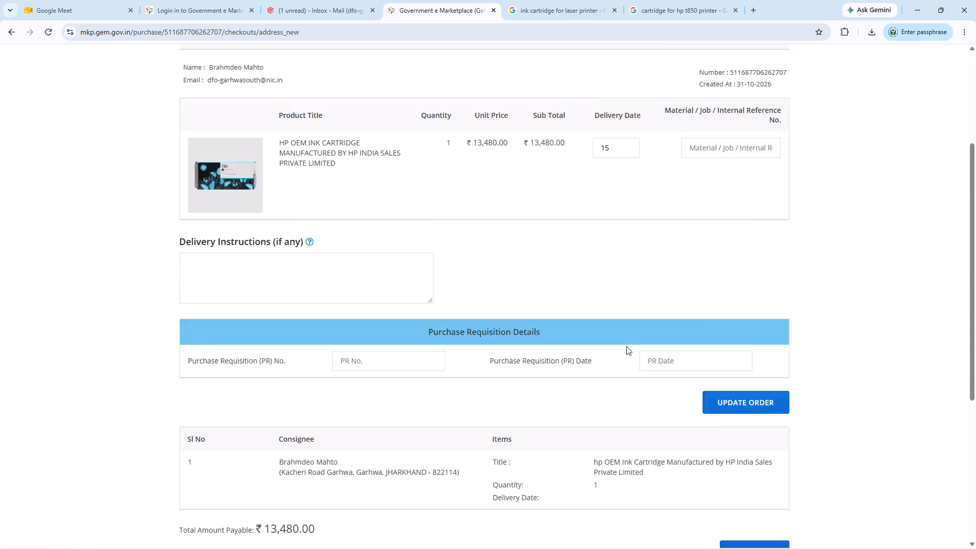
scroll(626, 346, "down", 1)
left_click(766, 284)
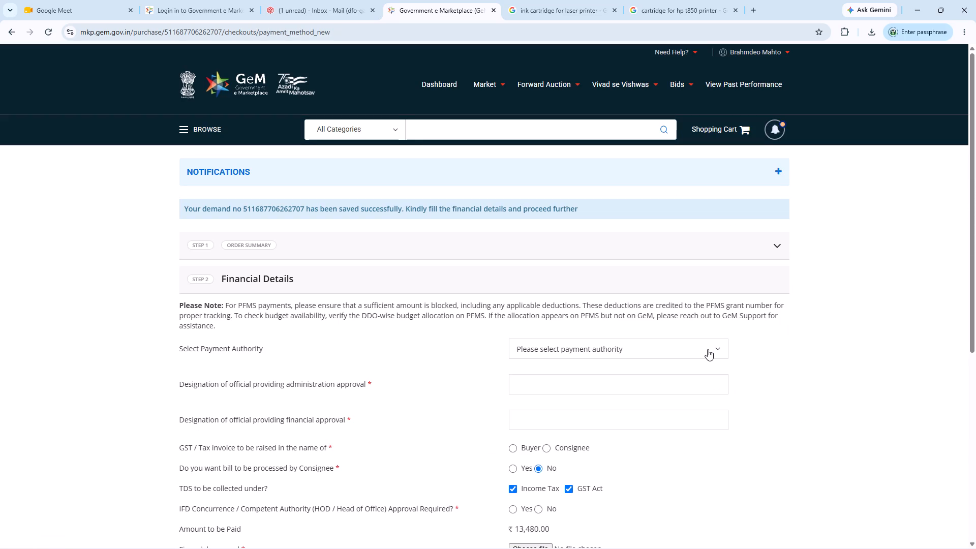
Open the choices for the payment authority in the Financial Details.
left_click(690, 349)
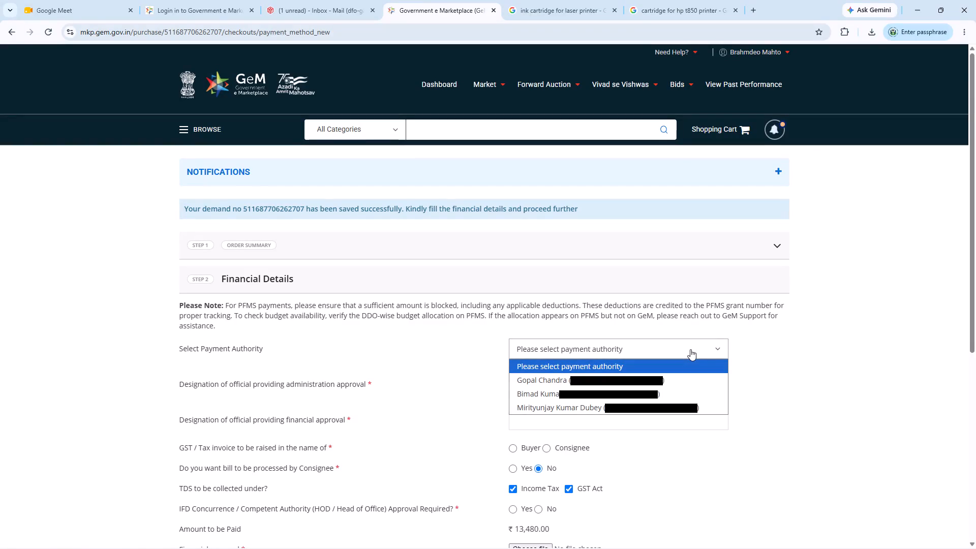
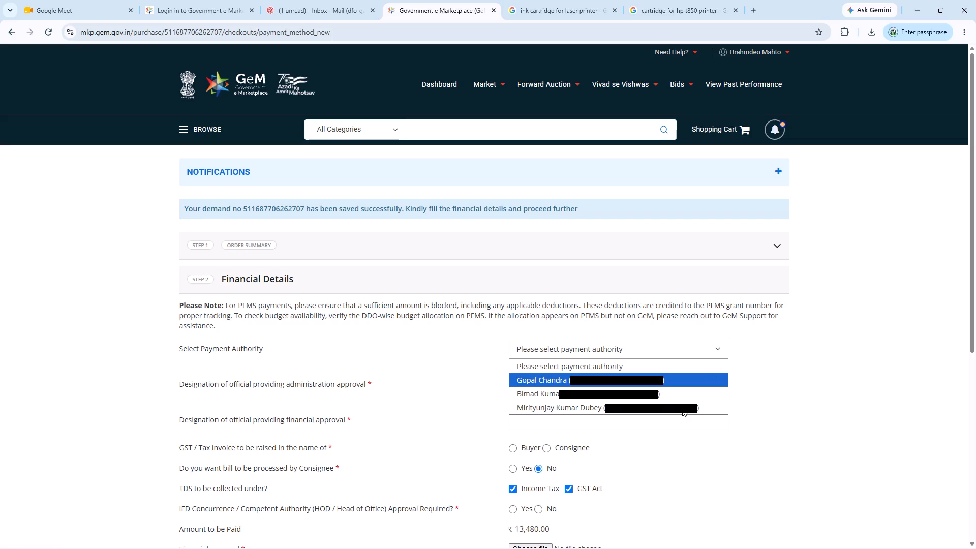
Select the last listed official as the payment authority.
left_click(682, 408)
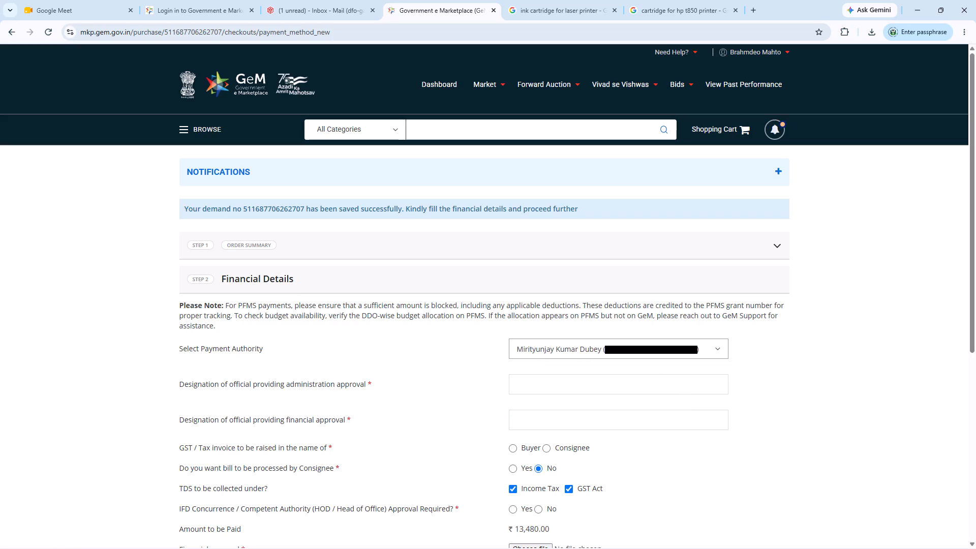
Enter "DFO, Garhwa South Forest Division, Garhwa" as the designation of the official providing administration approval.
left_click(683, 383)
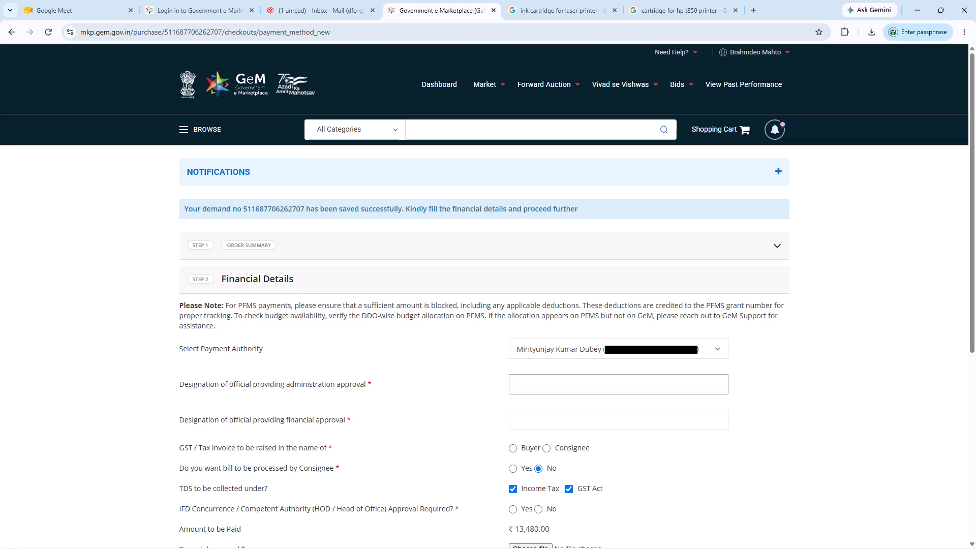
type("DFO, GarhwaSouth")
key("BackSpace")
key("BackSpace")
key("BackSpace")
key("BackSpace")
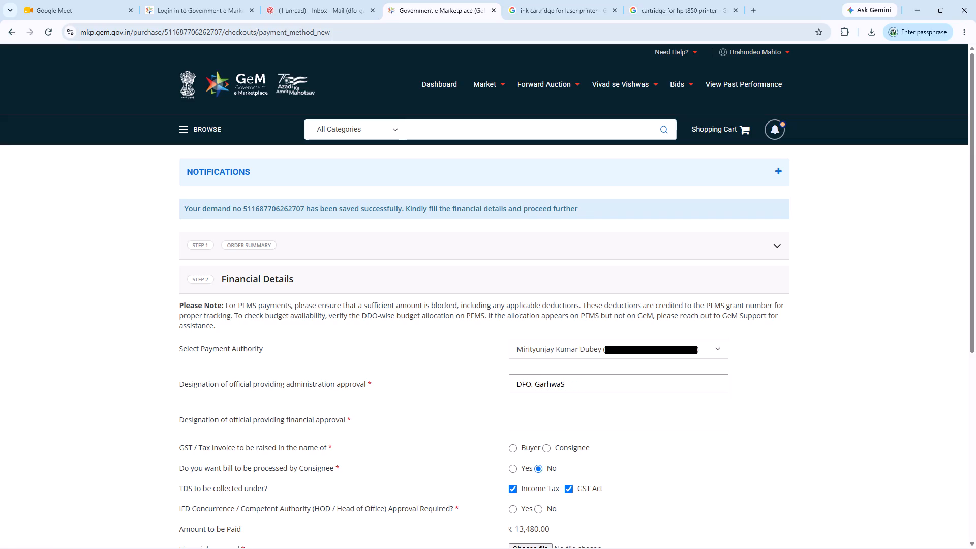
key("BackSpace")
key("space")
type("South Forest")
key("space")
type("Division")
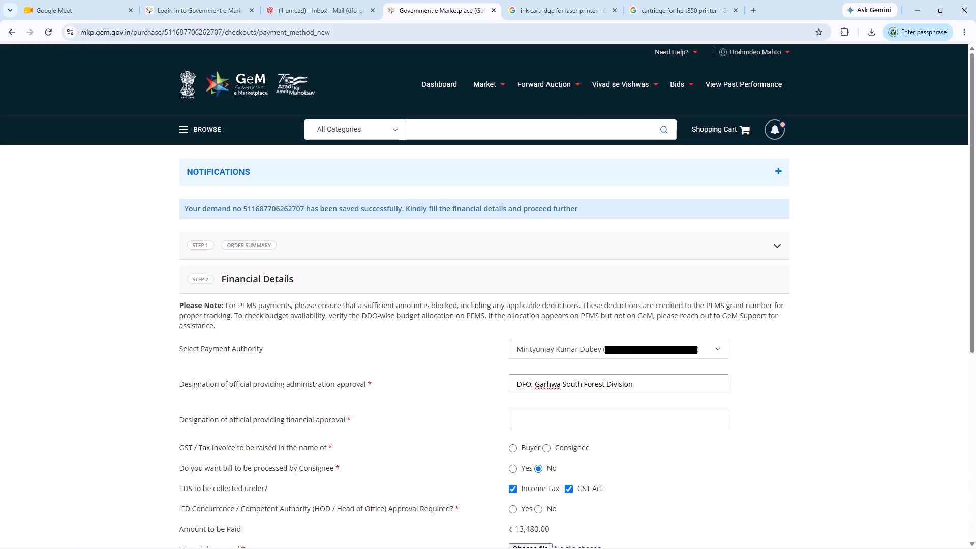
left_click(651, 423)
left_click(670, 384)
type(", Garhwa")
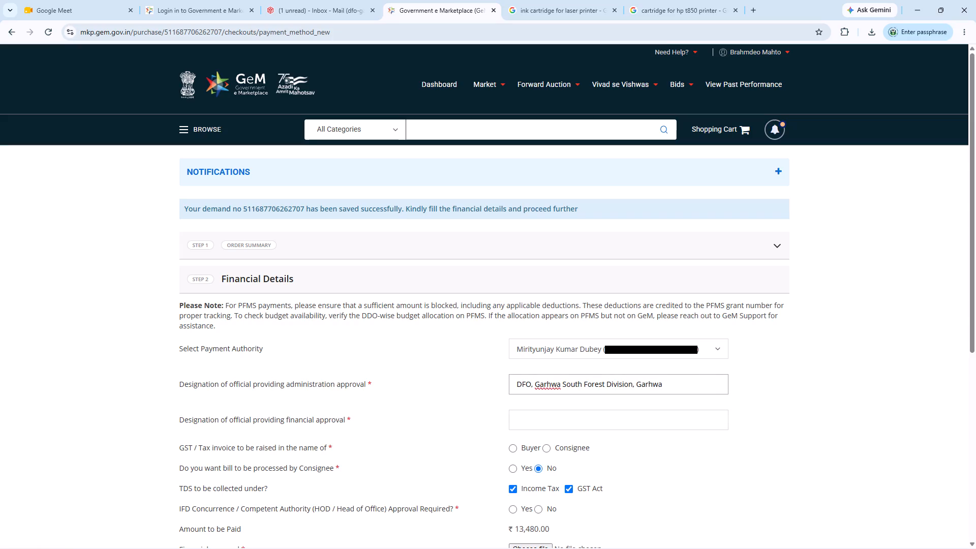
Enter "APCCF, Development, Jharkhand, Ranchi" as the designation of the official providing financial approval.
left_click(670, 414)
type("APCCF< Development, H")
key("BackSpace")
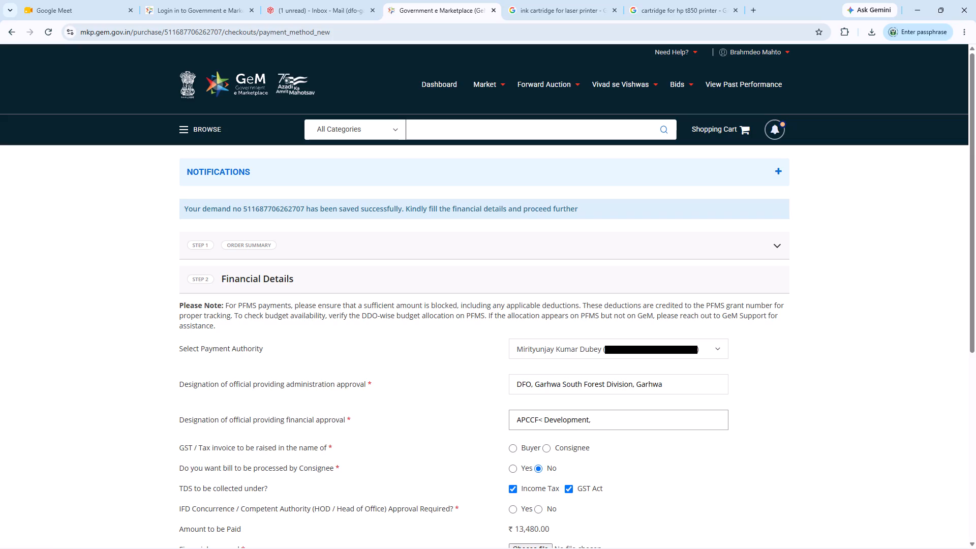
type("Jharkhand, Ranchi")
left_click(539, 420)
key("Delete")
key("comma")
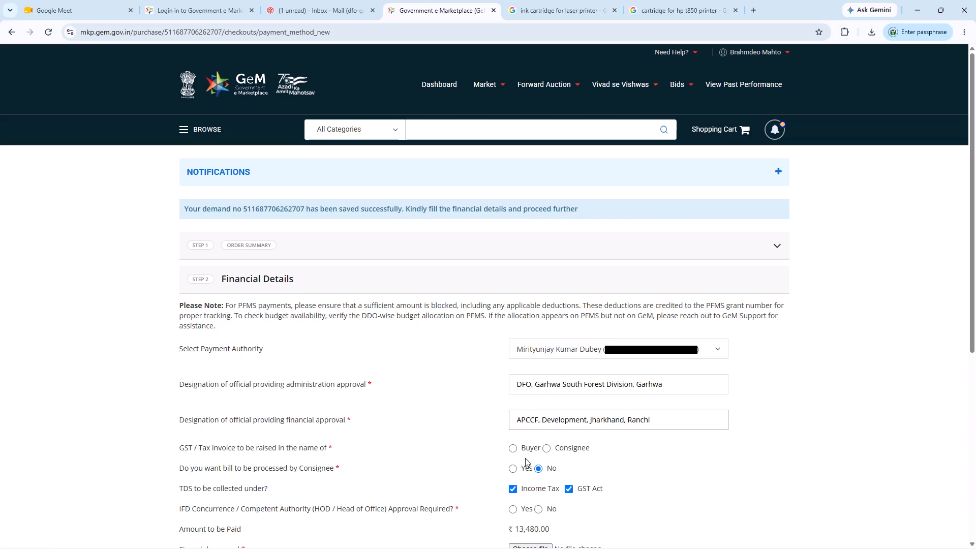
Have the GST invoice raised in the Consignee's name and mark IFD concurrence / competent authority approval as not required.
left_click(542, 451)
left_click(546, 450)
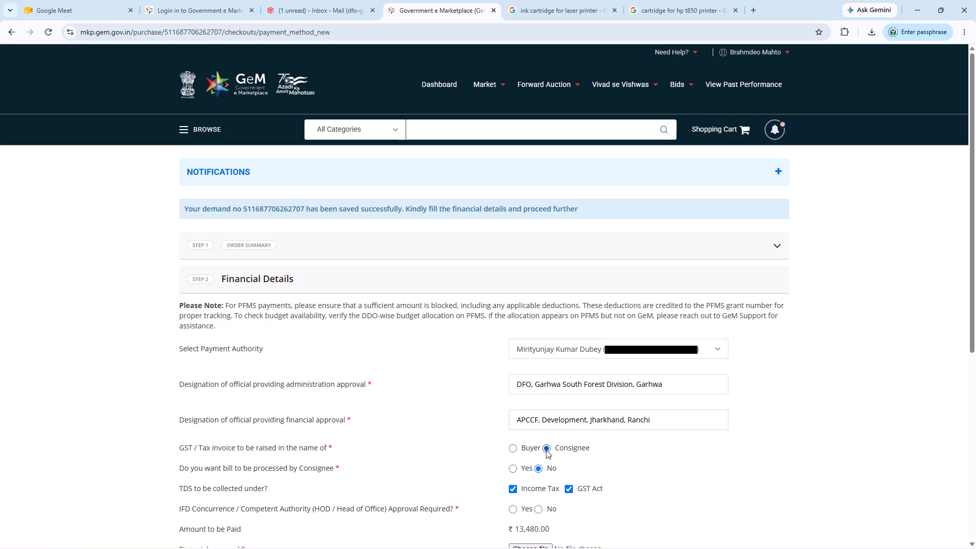
scroll(546, 450, "down", 1)
left_click(542, 274)
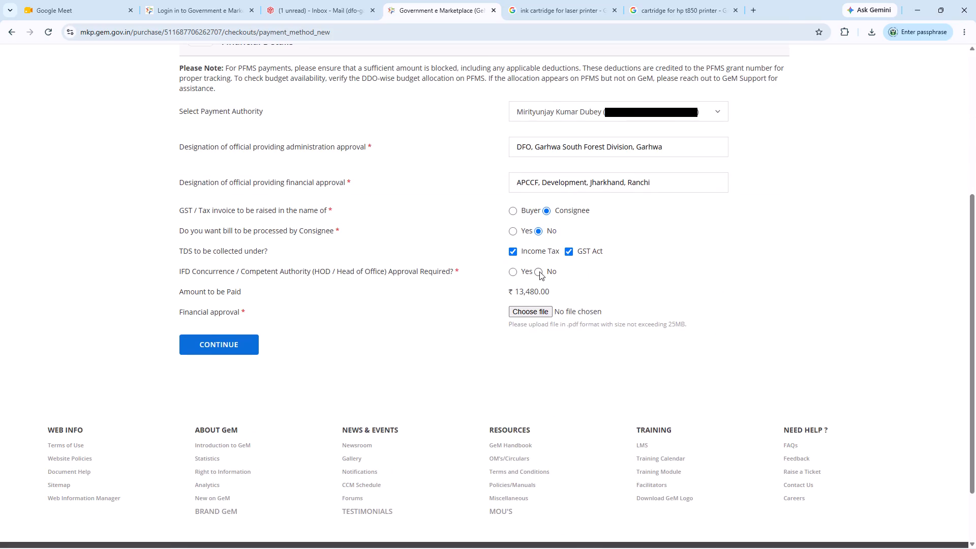
left_click(539, 271)
Attach the Sub Allotment PDF dated 09.06.2026 from the Working PLan folder as the financial approval and submit the Financial Details.
left_click(542, 306)
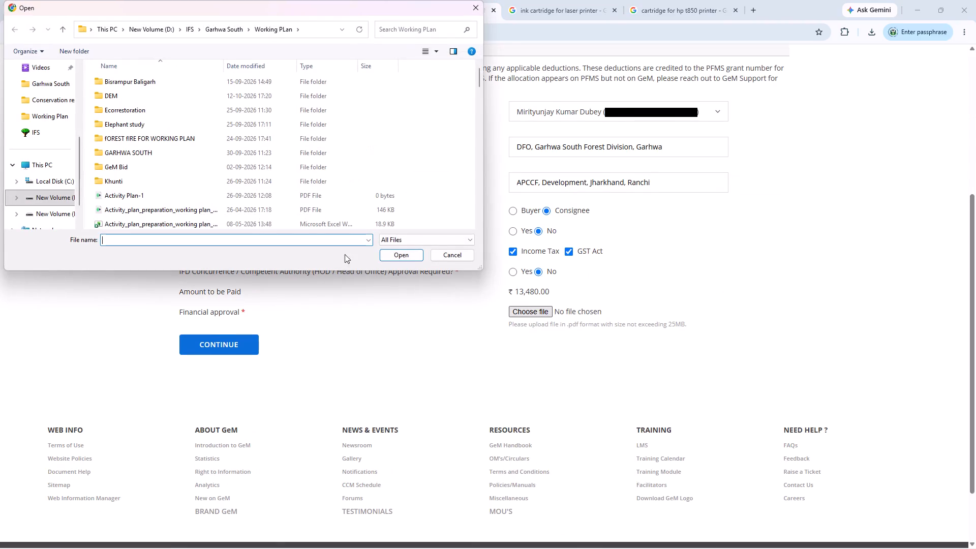
scroll(174, 148, "down", 1)
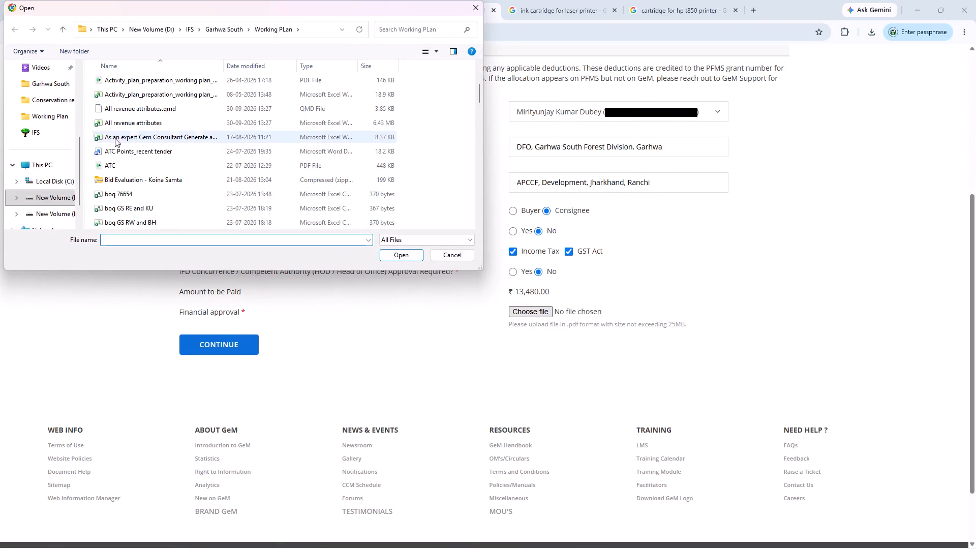
scroll(123, 155, "up", 2)
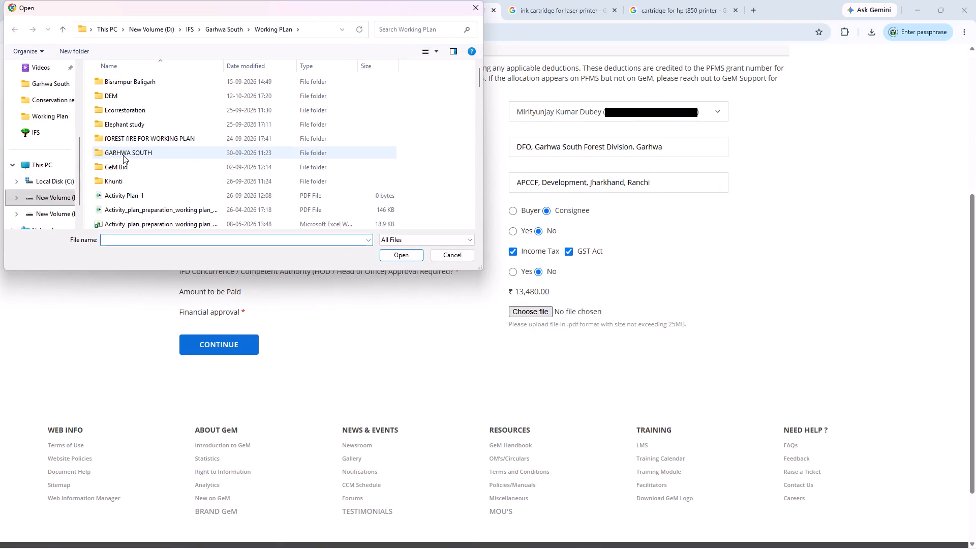
left_click(311, 68)
scroll(216, 170, "down", 2)
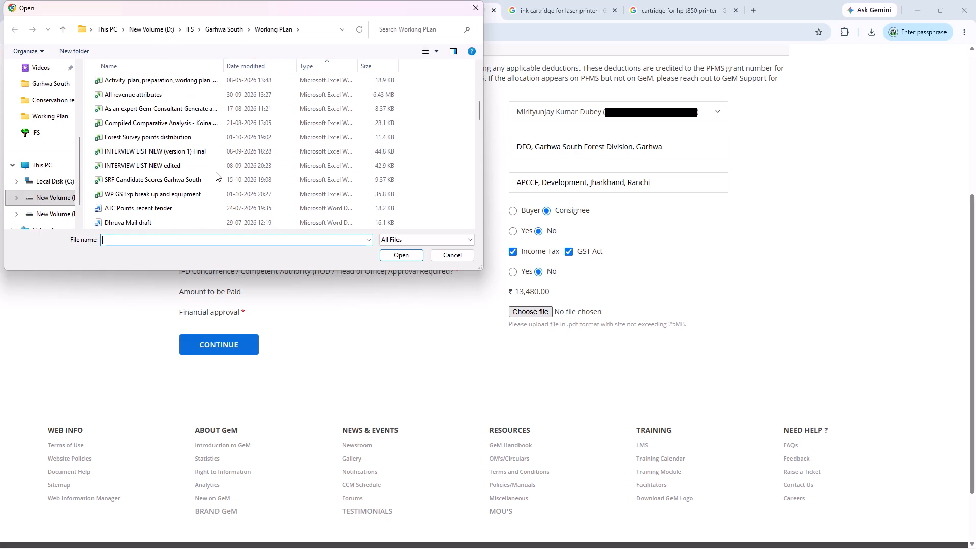
scroll(216, 172, "down", 3)
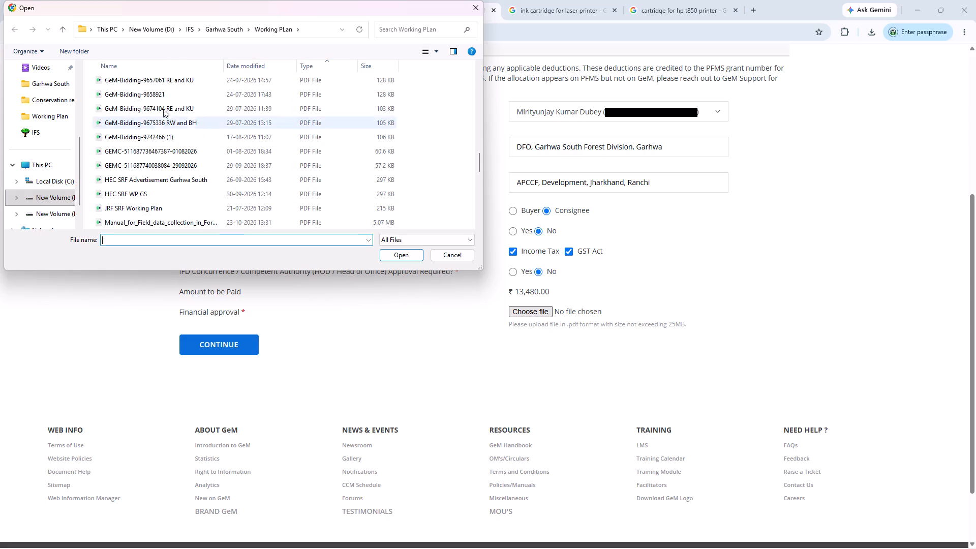
scroll(164, 99, "up", 1)
scroll(152, 147, "down", 2)
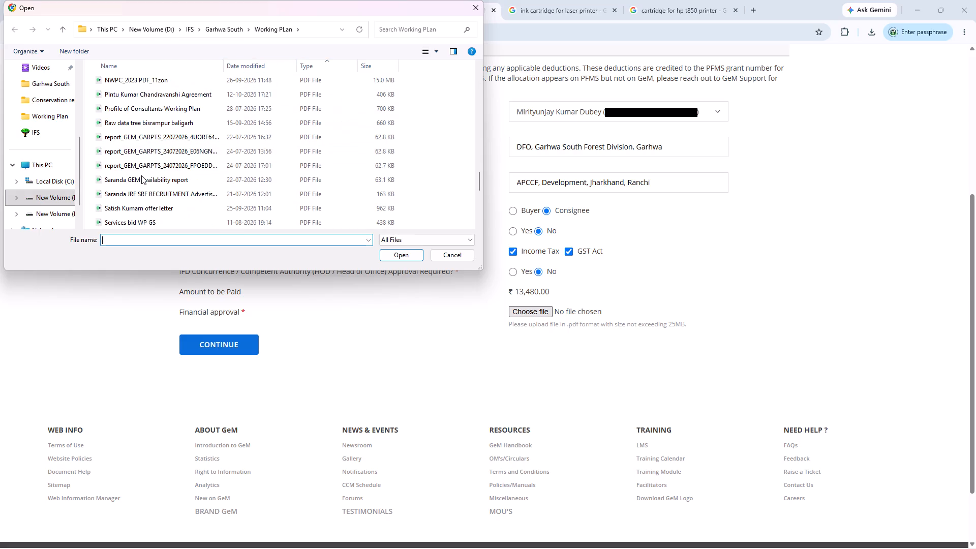
scroll(141, 176, "down", 1)
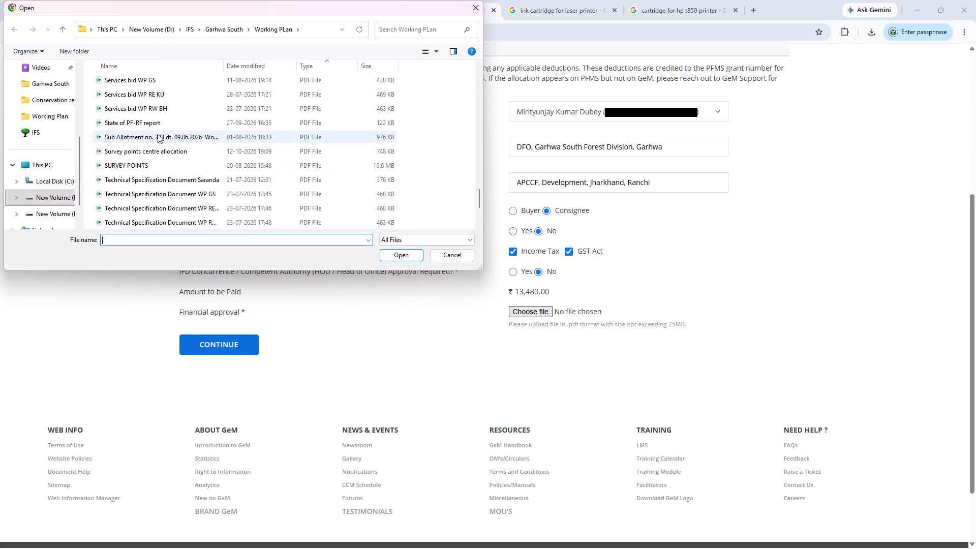
left_click(158, 134)
left_click(406, 259)
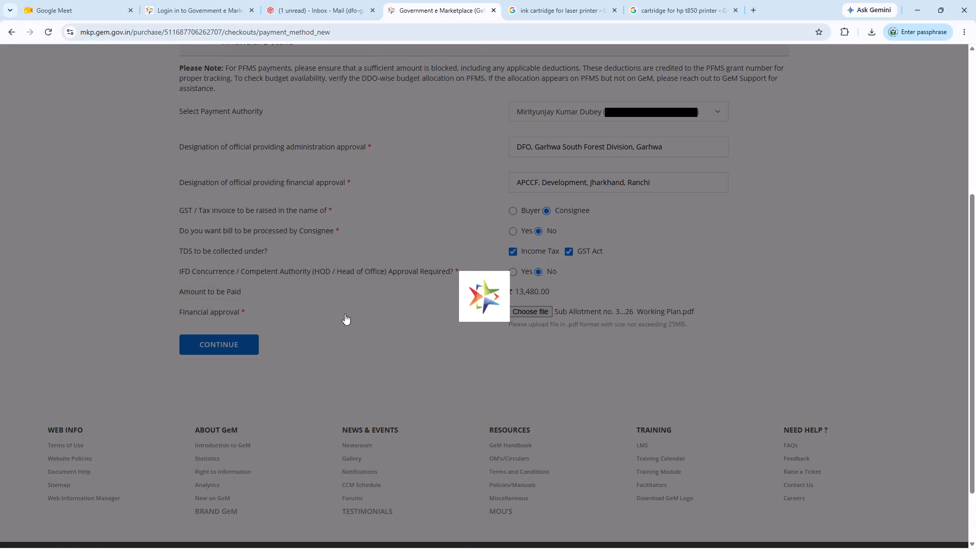
left_click(231, 347)
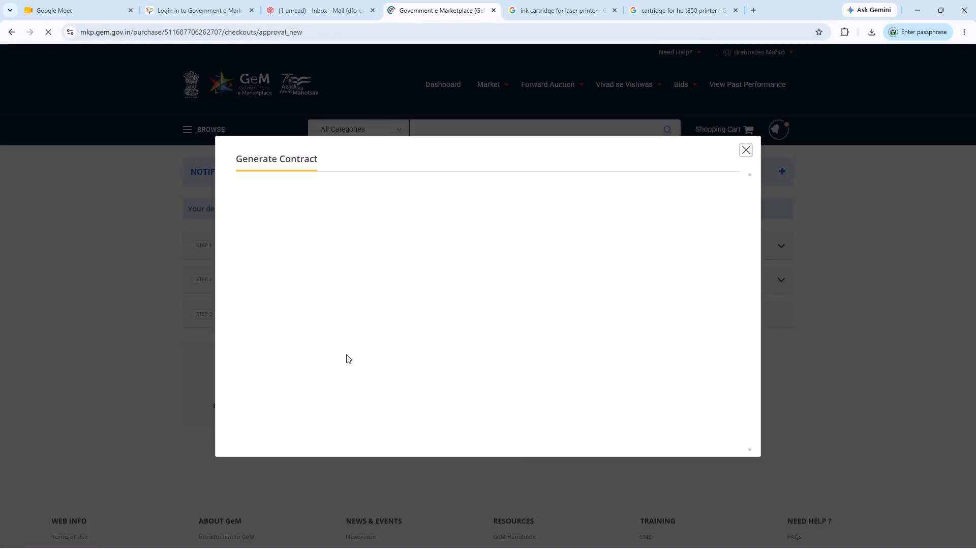
Go through the generated contract to its end, then accept and save it.
scroll(356, 336, "down", 5)
left_click(473, 409)
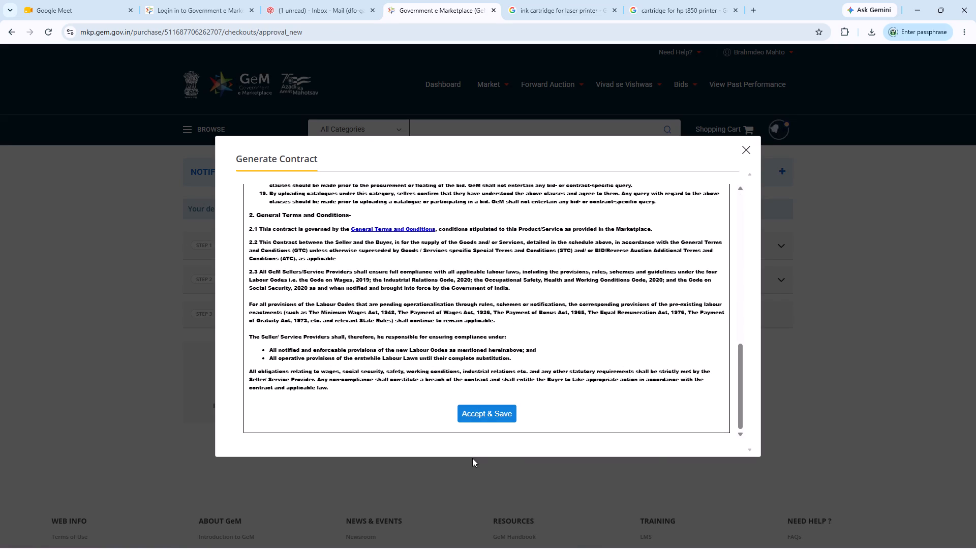
scroll(505, 370, "down", 2)
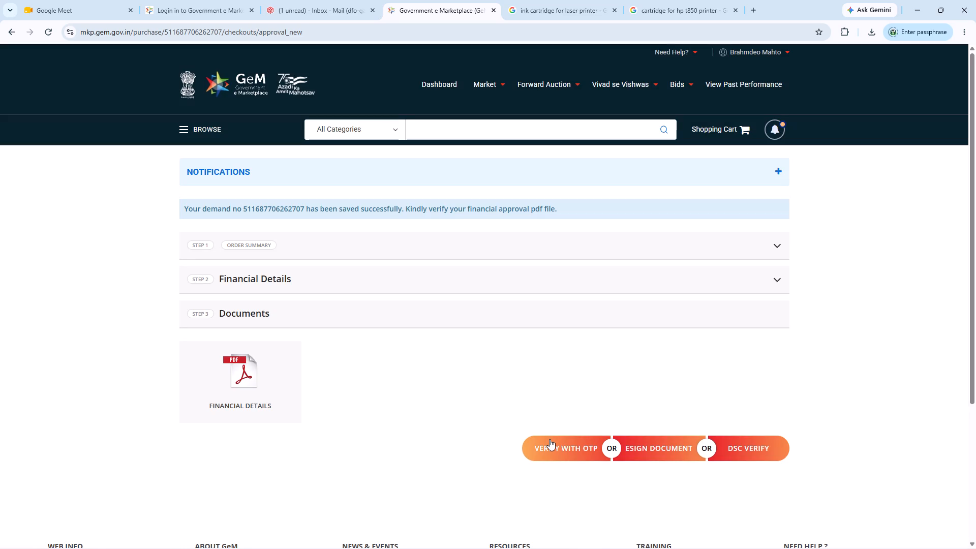
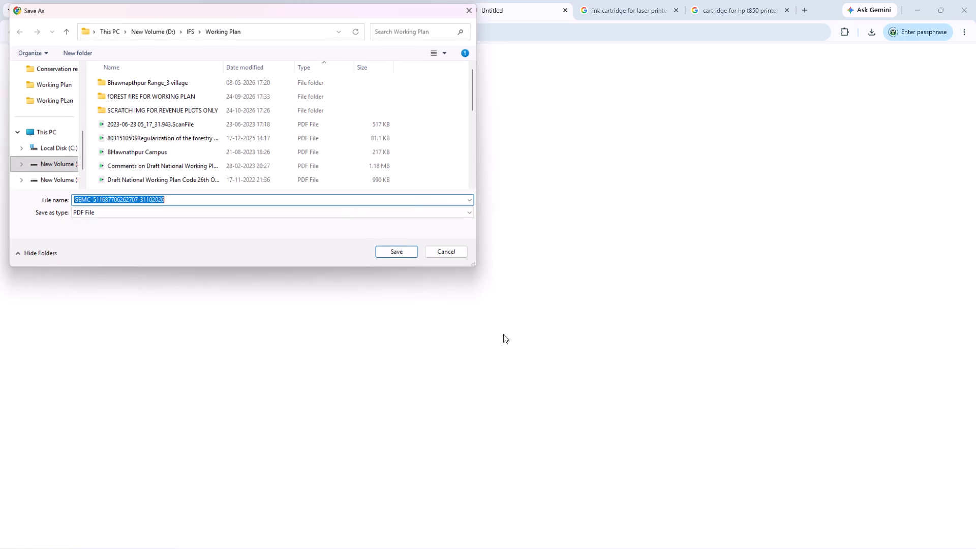
left_click(204, 202)
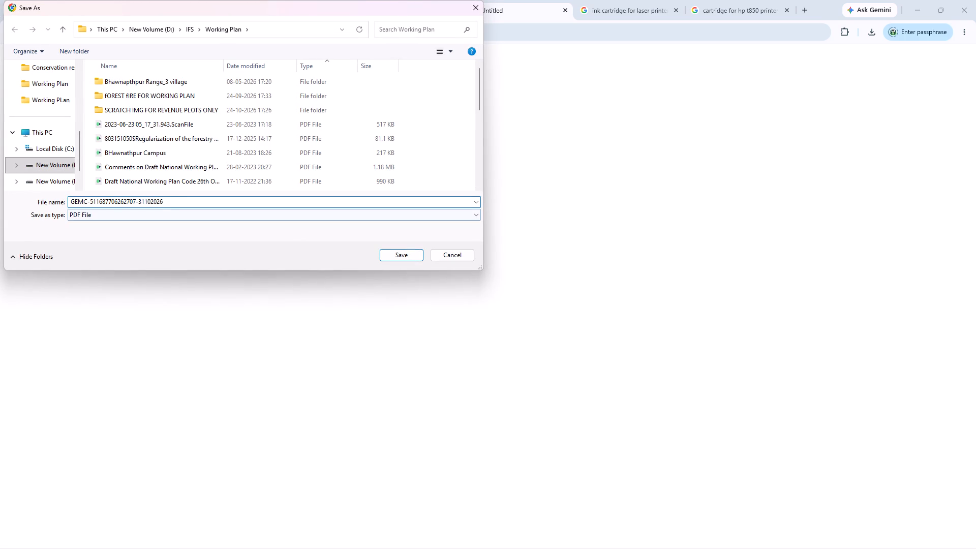
key("space")
type("catridge Hp")
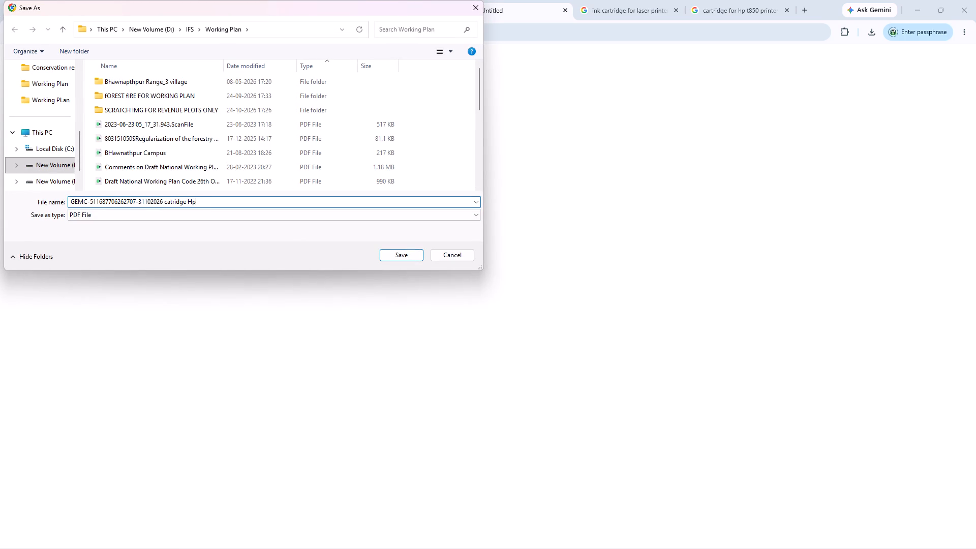
type("738 black")
left_click(414, 251)
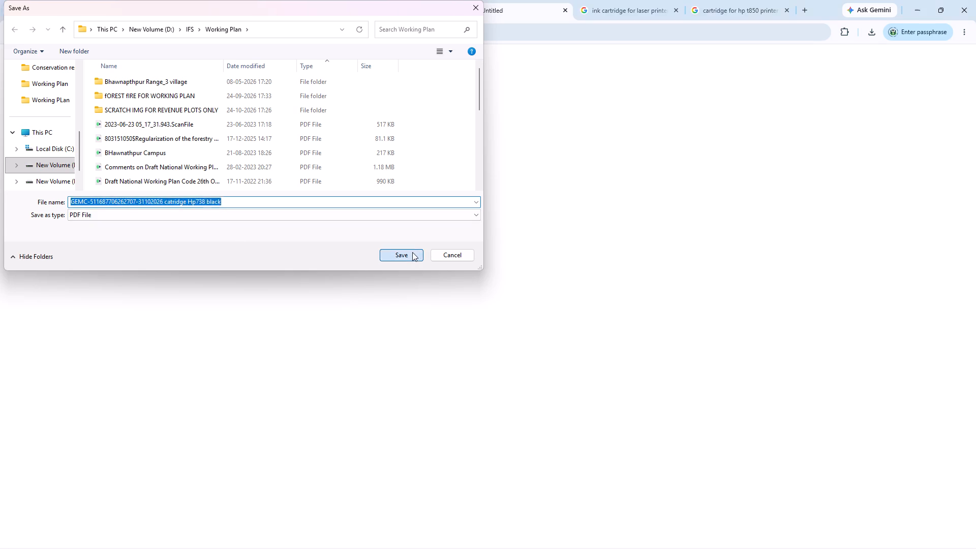